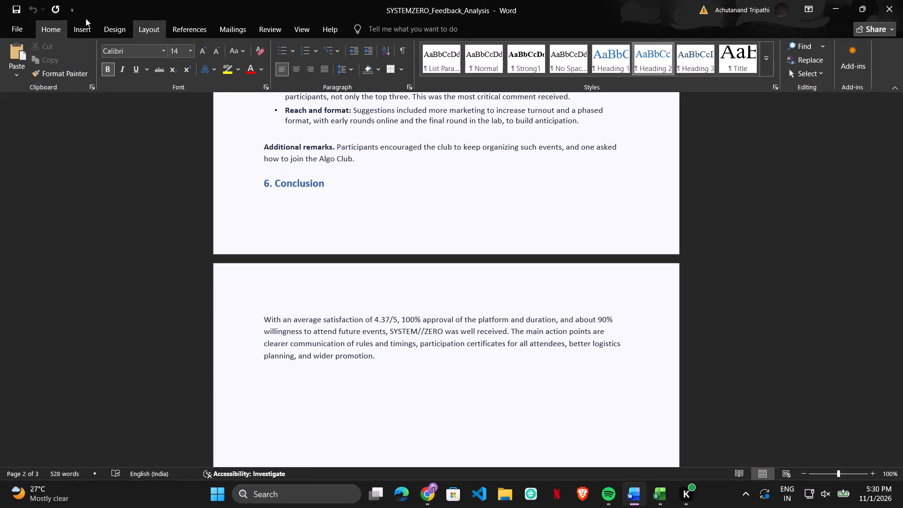
# Open the recent document AlgoClub_October26_report (3).
pyautogui.click(12, 30)
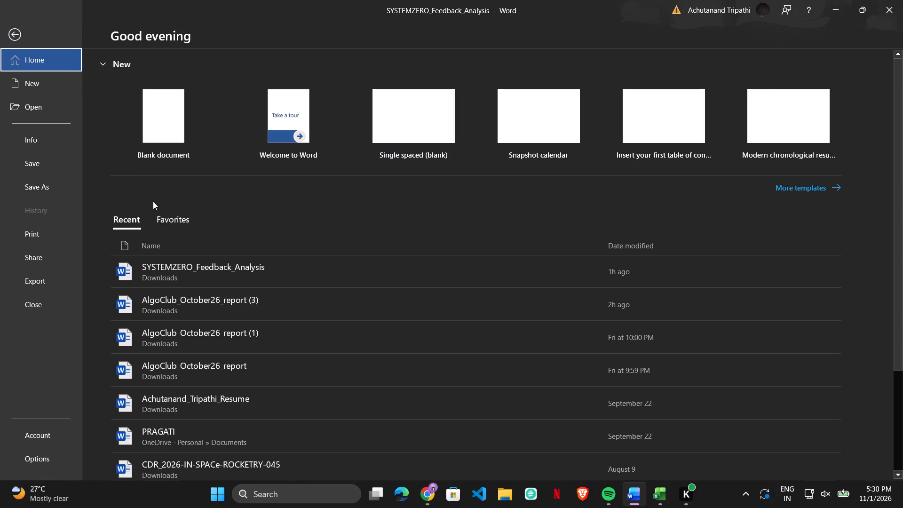
pyautogui.doubleClick(200, 308)
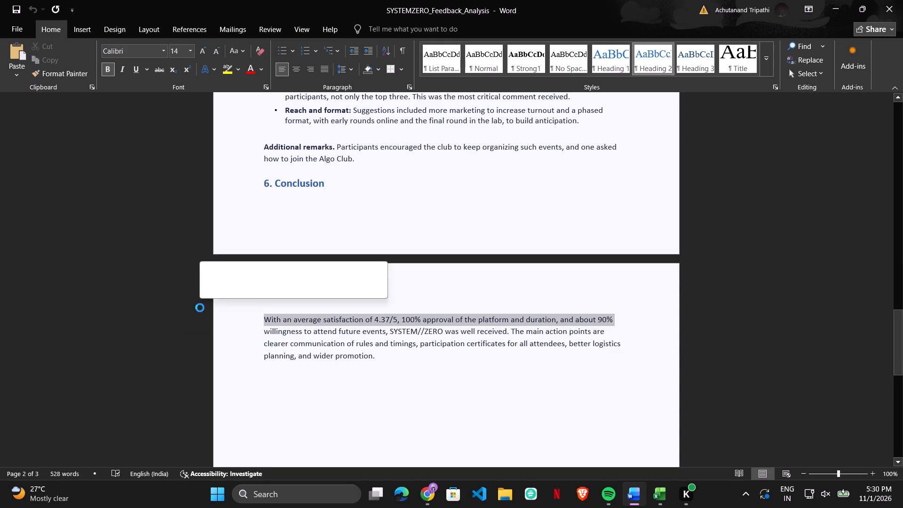
pyautogui.click(454, 232)
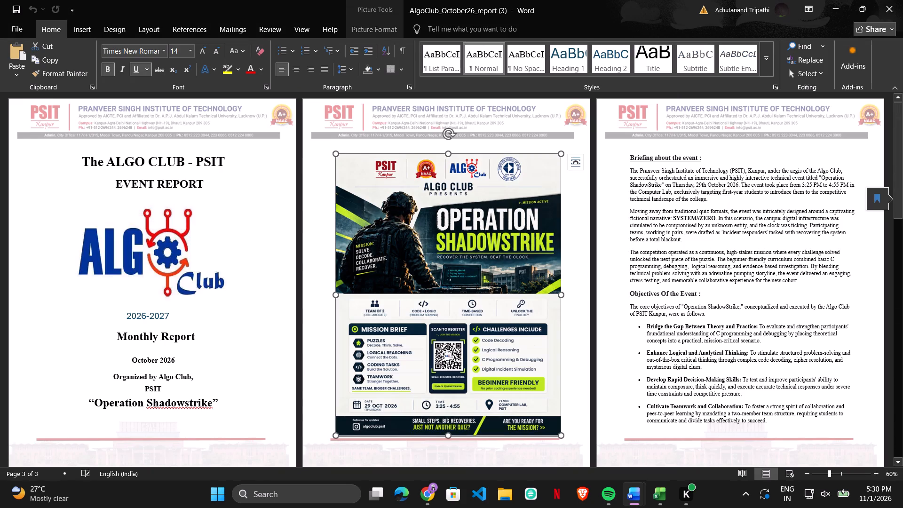
# In the List of Participants table, start erasing the all-caps name of team 1's first member from its last letter.
pyautogui.scroll(-9, 454, 232)
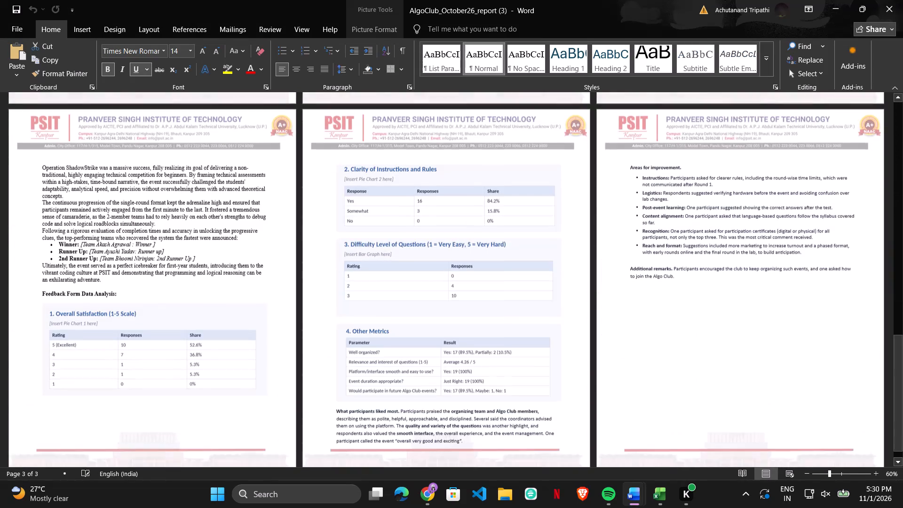
pyautogui.scroll(-4, 454, 232)
pyautogui.scroll(6, 454, 232)
pyautogui.scroll(-1, 454, 232)
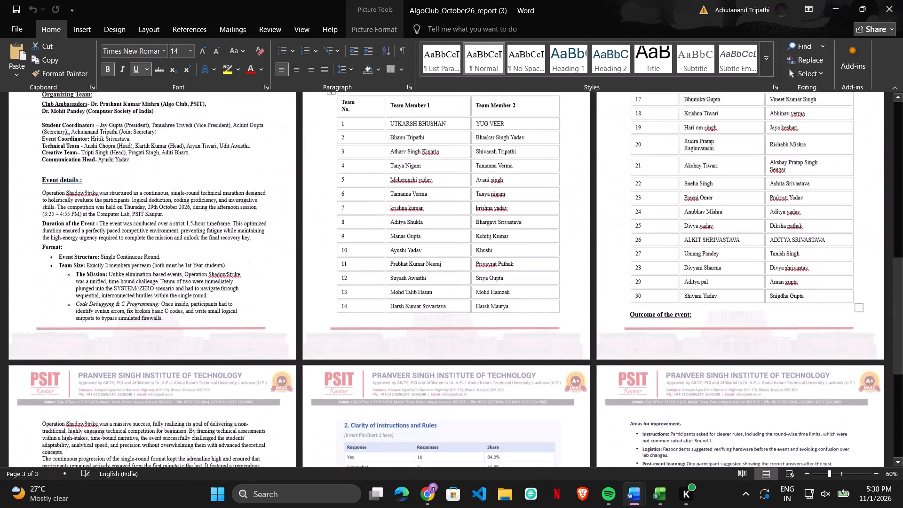
pyautogui.scroll(-1, 454, 232)
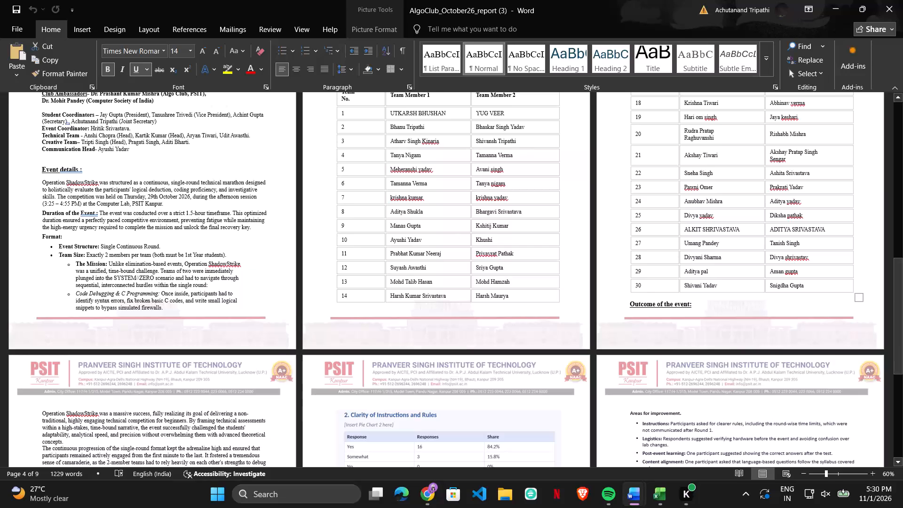
pyautogui.scroll(1, 440, 222)
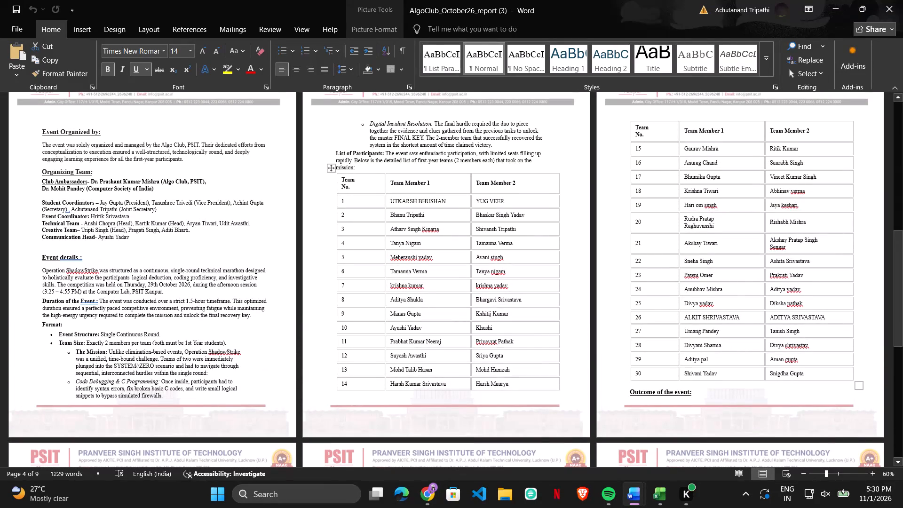
pyautogui.click(450, 200)
pyautogui.press('BackSpace')
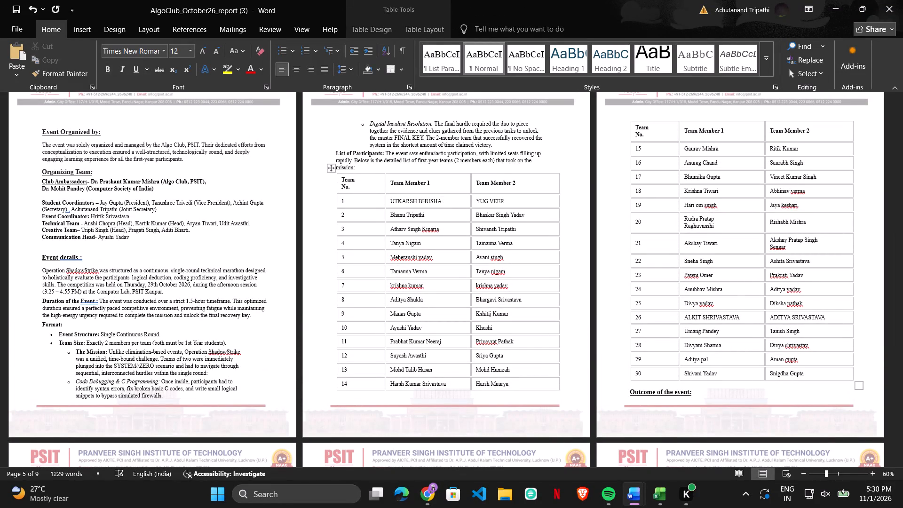
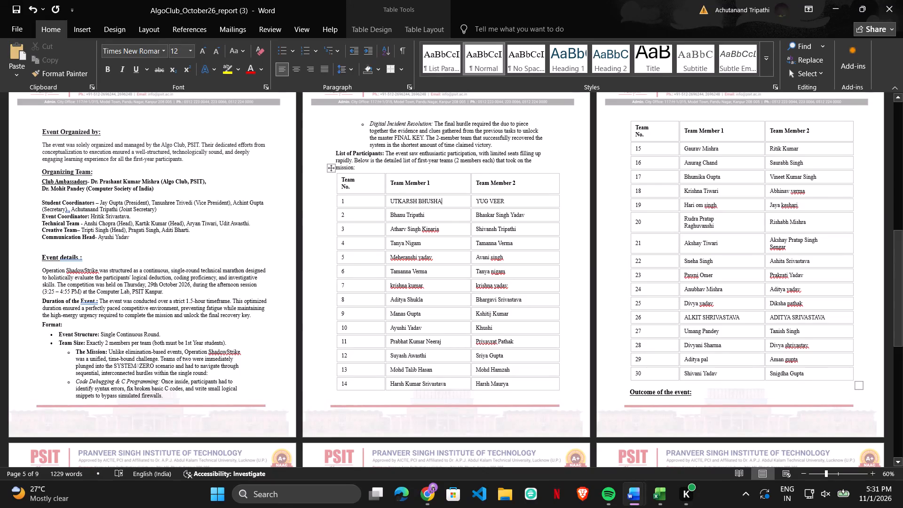
# Clear the rest of team 1's Team Member 1 entry and enter the replacement participant's full name in title case.
pyautogui.press('BackSpace')
pyautogui.press('BackSpace')
pyautogui.press('BackSpace')
pyautogui.press('BackSpace')
pyautogui.press('BackSpace')
pyautogui.press('BackSpace')
pyautogui.press('BackSpace')
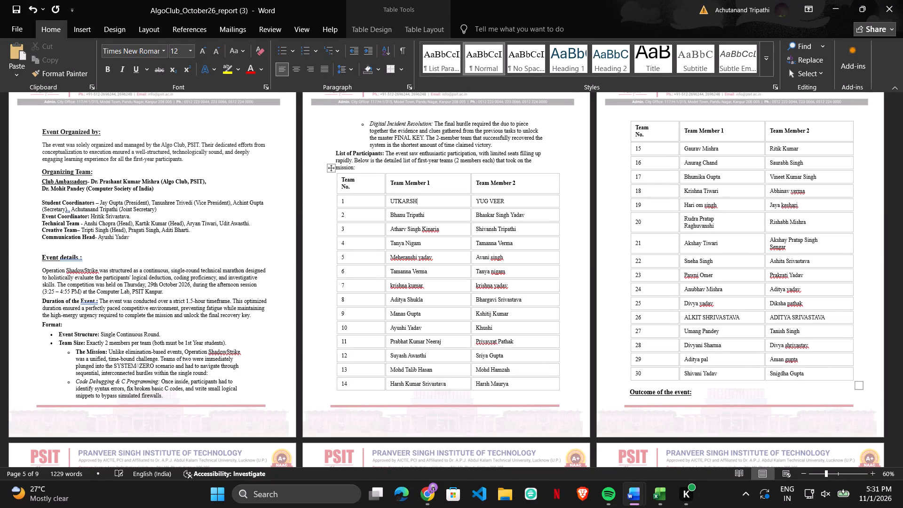
pyautogui.press('BackSpace')
pyautogui.press('BackSpace')
pyautogui.press('BackSpace')
pyautogui.press('BackSpace')
pyautogui.press('BackSpace')
pyautogui.press('BackSpace')
pyautogui.press('BackSpace')
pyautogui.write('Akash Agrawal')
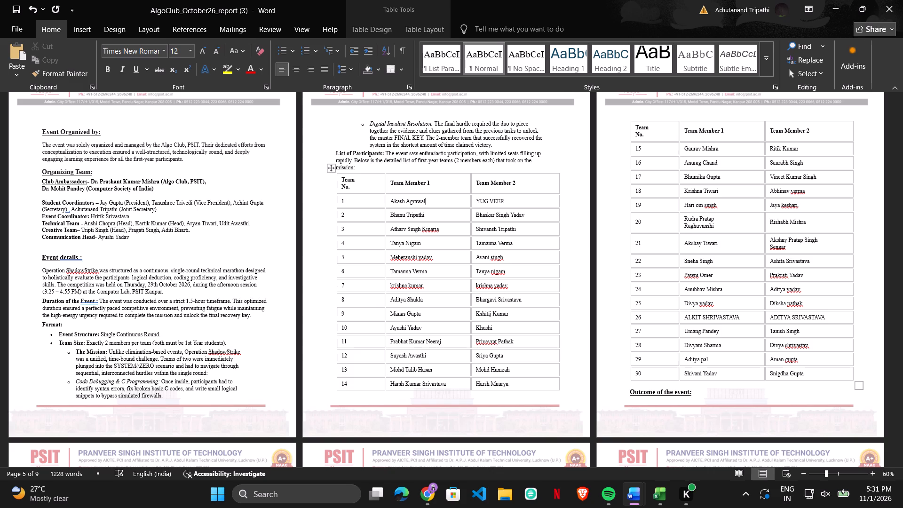
# Replace team 1's Team Member 2 entry with the new participant's three-part name in title case.
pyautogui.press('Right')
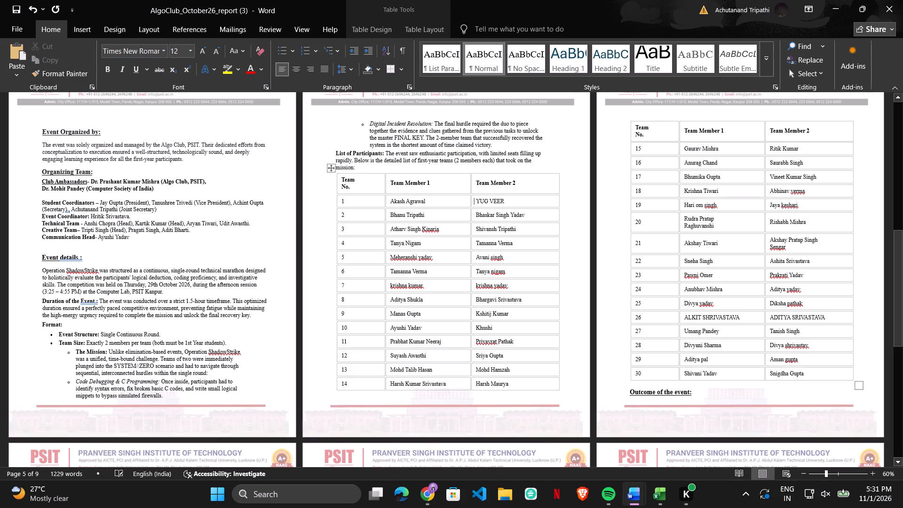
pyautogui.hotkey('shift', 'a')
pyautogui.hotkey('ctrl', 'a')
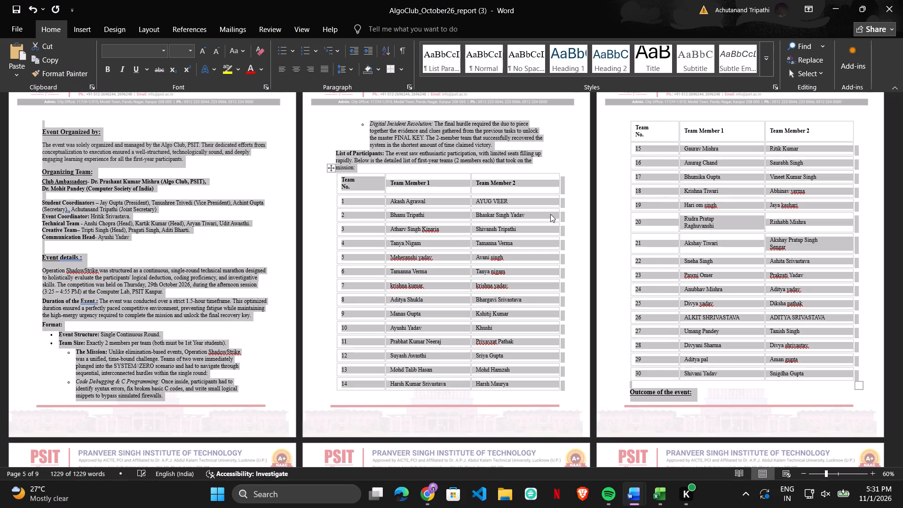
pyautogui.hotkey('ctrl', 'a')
pyautogui.click(543, 203)
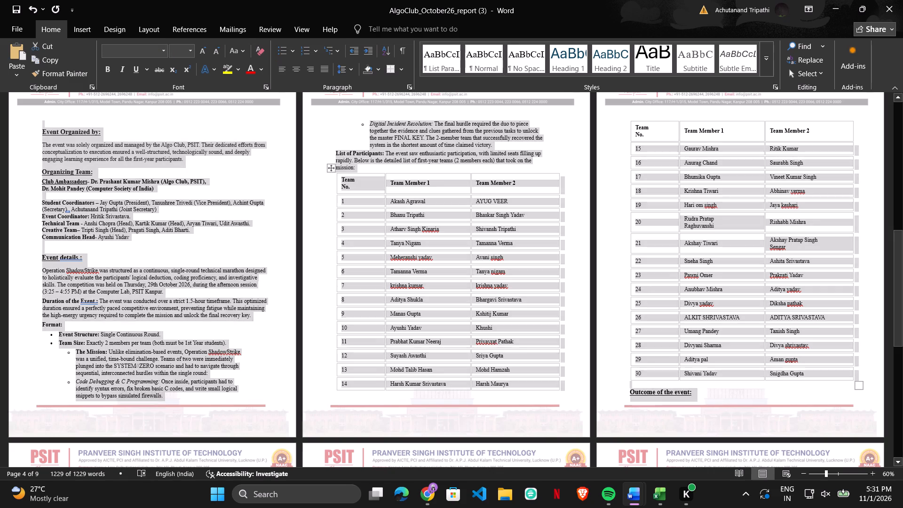
pyautogui.press('BackSpace')
pyautogui.press('BackSpace')
pyautogui.press('BackSpace')
pyautogui.press('BackSpace')
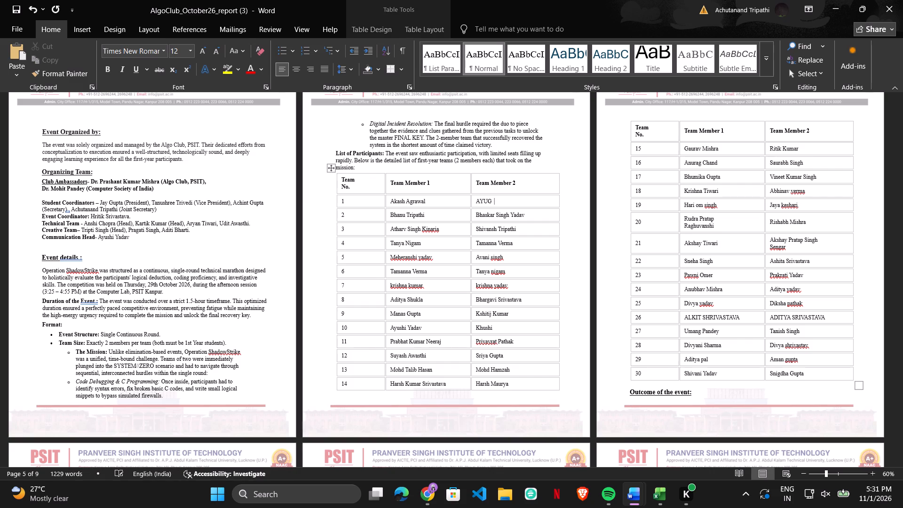
pyautogui.press('BackSpace')
pyautogui.press('BackSpace')
pyautogui.press('BackSpace')
pyautogui.press('BackSpace')
pyautogui.press('BackSpace')
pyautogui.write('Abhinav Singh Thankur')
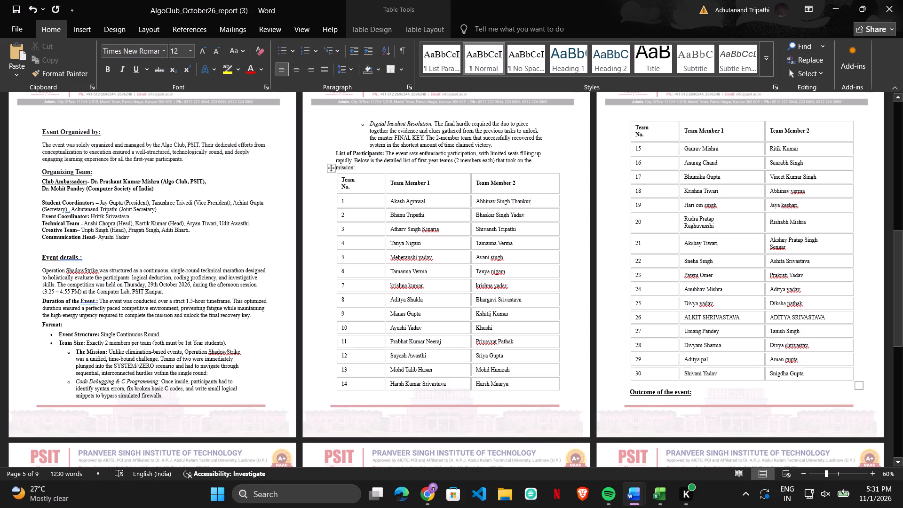
# Replace team 2's Team Member 1 entry with the new participant's name, ending the surname in "astav".
pyautogui.click(454, 214)
pyautogui.press('BackSpace')
pyautogui.press('BackSpace')
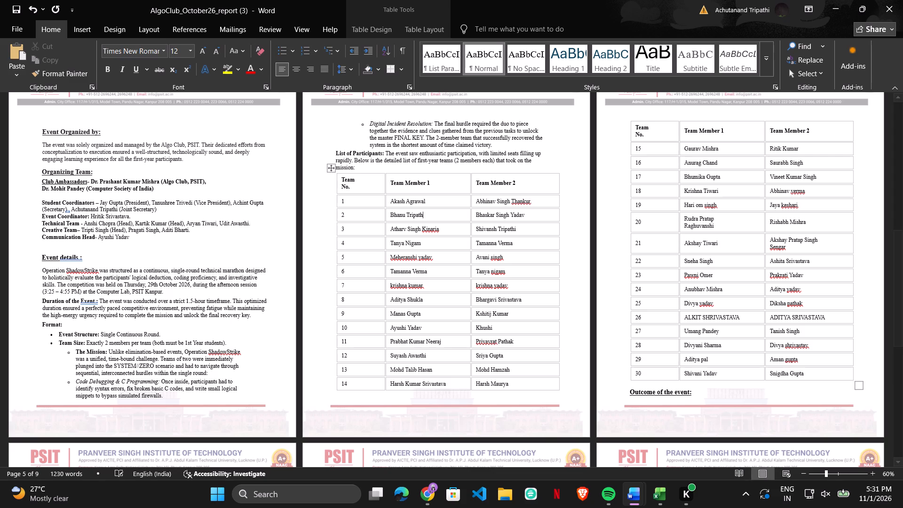
pyautogui.press('BackSpace')
pyautogui.press('BackSpace')
pyautogui.press('BackSpace')
pyautogui.press('BackSpace')
pyautogui.press('BackSpace')
pyautogui.press('BackSpace')
pyautogui.press('BackSpace')
pyautogui.press('BackSpace')
pyautogui.press('BackSpace')
pyautogui.press('BackSpace')
pyautogui.press('BackSpace')
pyautogui.press('BackSpace')
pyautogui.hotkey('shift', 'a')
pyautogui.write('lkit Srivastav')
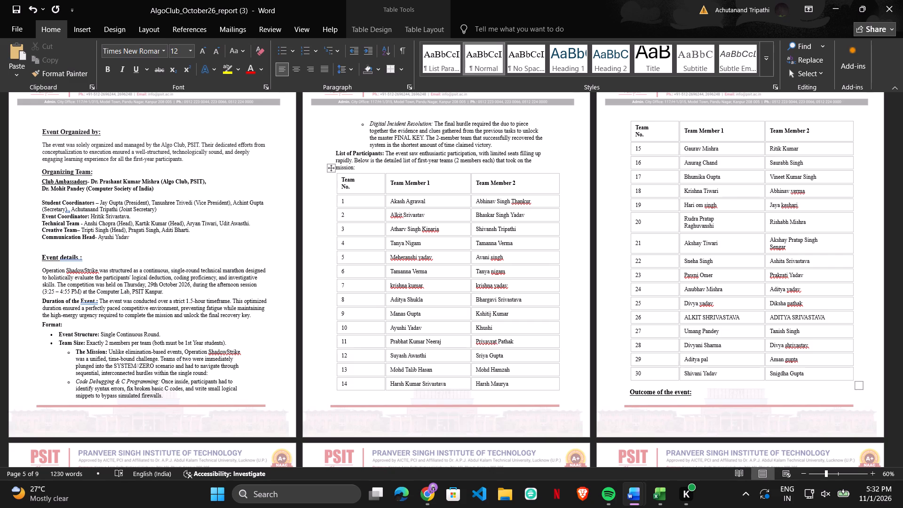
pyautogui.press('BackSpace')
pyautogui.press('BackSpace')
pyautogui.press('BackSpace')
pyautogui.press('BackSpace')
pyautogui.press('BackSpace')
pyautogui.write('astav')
# Replace team 2's Team Member 2 entry with the new participant's name, spelling the surname Srivastava.
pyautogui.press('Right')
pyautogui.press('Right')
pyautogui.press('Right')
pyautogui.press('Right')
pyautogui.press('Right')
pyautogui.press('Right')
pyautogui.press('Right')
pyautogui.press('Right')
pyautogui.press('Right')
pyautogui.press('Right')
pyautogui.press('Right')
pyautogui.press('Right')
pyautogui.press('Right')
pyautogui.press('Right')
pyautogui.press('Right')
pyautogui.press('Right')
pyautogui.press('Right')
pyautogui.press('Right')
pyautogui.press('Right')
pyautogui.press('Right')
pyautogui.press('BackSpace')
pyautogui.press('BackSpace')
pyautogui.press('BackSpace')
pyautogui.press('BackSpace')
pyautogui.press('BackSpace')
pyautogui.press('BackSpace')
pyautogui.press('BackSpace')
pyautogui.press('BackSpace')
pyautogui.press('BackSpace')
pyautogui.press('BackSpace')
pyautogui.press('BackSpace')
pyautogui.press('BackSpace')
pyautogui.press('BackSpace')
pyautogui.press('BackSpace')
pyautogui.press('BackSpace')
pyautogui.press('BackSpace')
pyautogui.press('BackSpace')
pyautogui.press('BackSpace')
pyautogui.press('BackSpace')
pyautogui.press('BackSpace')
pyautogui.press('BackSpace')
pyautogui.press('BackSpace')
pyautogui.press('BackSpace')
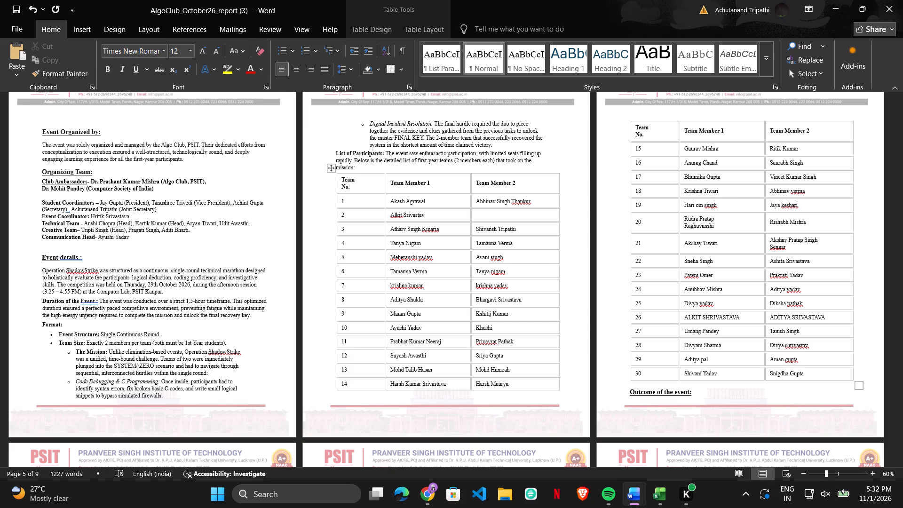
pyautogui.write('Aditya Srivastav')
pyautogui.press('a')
# Add a final "a" to the surname of team 2's first member so it reads Srivastava.
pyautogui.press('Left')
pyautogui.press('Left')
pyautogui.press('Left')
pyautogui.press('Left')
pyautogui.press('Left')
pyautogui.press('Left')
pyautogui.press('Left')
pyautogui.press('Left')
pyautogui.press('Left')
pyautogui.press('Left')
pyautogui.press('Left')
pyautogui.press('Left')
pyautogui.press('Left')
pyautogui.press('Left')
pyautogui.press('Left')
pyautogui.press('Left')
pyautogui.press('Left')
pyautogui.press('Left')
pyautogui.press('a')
# Replace team 3's Team Member 1 entry with the new participant's first name and surname in title case.
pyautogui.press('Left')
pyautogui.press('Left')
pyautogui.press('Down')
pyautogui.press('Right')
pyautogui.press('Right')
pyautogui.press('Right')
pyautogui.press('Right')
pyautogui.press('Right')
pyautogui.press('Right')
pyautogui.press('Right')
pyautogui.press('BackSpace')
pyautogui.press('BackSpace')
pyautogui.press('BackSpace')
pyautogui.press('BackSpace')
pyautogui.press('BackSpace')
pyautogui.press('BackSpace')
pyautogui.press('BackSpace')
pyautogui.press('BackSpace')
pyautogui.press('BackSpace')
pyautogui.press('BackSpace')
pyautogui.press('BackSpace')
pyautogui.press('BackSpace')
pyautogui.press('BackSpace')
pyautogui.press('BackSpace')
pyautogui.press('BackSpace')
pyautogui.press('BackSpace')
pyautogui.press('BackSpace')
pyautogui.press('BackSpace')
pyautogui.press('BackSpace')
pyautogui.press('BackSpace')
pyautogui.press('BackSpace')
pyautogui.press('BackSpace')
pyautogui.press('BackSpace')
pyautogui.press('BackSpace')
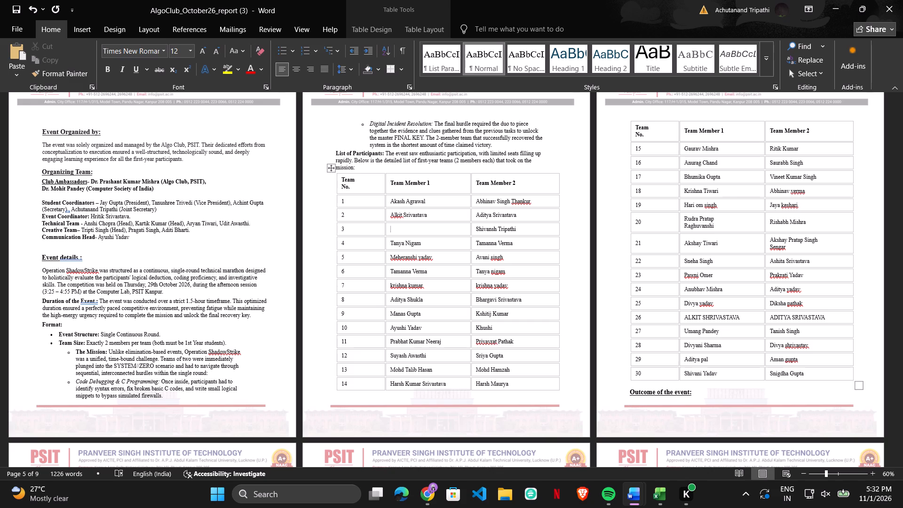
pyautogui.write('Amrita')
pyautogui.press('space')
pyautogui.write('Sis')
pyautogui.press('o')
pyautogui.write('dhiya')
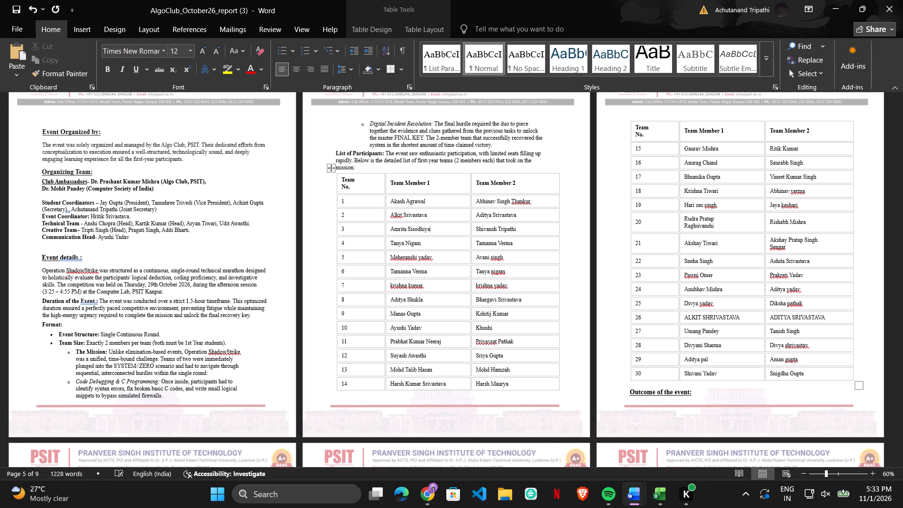
# Replace team 3's Team Member 2 entry with the new participant's name, using the surname Srivastava.
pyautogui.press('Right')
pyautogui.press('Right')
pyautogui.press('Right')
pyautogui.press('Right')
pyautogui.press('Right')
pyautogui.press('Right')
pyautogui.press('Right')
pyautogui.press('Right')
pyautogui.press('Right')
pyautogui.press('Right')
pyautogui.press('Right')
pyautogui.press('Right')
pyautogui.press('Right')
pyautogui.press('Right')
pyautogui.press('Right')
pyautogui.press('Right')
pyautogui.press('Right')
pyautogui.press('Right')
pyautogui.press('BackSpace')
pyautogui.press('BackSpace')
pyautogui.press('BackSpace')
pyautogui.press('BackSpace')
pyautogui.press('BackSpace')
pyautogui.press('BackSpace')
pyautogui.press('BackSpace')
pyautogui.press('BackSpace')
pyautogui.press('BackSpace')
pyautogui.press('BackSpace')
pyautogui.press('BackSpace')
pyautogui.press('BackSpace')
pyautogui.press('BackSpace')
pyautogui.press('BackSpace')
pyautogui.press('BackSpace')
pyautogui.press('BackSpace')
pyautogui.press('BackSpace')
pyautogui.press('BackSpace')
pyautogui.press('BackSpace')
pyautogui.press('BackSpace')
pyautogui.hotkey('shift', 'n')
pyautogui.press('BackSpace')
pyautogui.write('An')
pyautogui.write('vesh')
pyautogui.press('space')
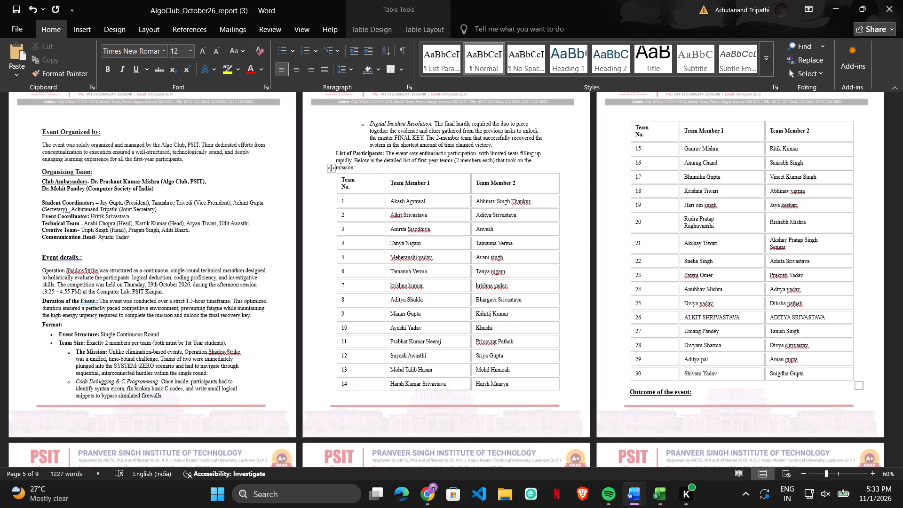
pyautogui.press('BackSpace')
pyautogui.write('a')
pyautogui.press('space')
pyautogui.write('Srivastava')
# Replace team 4's Team Member 2 entry with the new participant's name, using the surname Singh.
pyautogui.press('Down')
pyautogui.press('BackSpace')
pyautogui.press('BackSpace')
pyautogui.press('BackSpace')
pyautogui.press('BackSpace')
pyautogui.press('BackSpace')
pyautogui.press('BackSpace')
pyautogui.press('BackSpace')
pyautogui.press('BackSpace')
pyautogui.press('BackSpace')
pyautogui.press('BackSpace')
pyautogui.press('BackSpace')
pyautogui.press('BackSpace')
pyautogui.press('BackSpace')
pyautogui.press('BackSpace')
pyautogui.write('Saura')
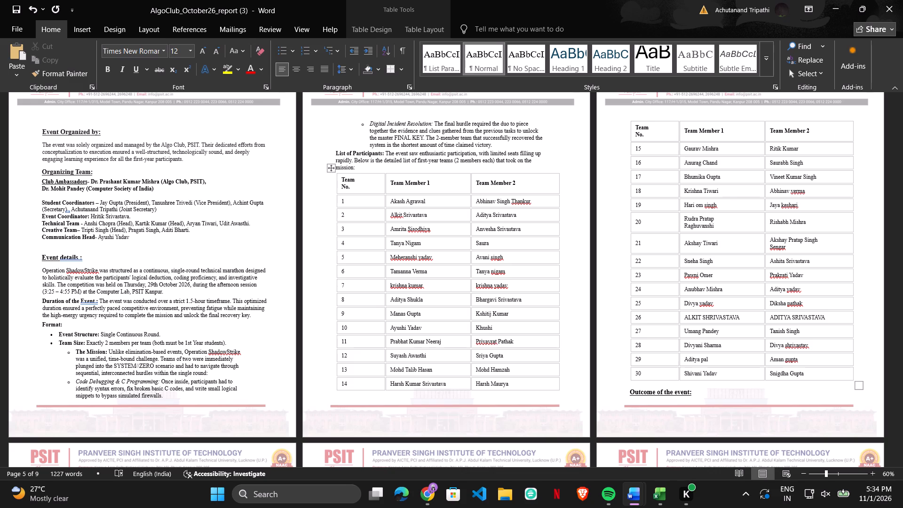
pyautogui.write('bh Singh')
# Replace team 4's Team Member 1 entry with the new participant's name, using the surname Chand.
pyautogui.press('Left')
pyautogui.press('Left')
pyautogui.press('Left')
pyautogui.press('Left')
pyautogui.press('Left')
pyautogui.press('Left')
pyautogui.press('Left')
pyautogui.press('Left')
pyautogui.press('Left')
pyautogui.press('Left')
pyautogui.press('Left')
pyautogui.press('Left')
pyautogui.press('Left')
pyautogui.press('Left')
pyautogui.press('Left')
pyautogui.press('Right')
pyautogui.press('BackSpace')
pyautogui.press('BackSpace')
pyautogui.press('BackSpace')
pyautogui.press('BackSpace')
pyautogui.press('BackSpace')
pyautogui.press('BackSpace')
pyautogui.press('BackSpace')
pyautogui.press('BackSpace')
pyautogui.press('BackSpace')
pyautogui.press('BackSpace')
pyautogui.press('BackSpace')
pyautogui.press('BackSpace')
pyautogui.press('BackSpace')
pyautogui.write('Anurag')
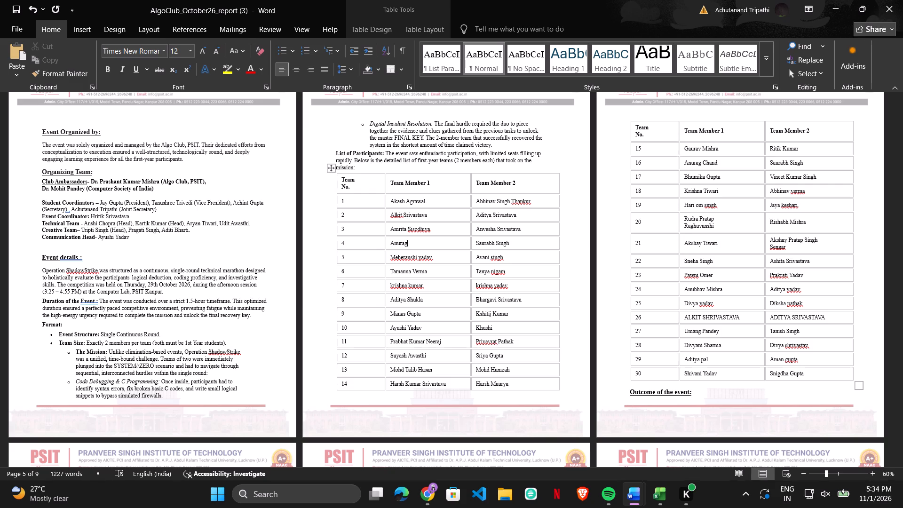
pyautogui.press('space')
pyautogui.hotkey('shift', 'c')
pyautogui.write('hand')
# Replace team 5's Team Member 1 entry with the new participant's name, using the surname Tripathi.
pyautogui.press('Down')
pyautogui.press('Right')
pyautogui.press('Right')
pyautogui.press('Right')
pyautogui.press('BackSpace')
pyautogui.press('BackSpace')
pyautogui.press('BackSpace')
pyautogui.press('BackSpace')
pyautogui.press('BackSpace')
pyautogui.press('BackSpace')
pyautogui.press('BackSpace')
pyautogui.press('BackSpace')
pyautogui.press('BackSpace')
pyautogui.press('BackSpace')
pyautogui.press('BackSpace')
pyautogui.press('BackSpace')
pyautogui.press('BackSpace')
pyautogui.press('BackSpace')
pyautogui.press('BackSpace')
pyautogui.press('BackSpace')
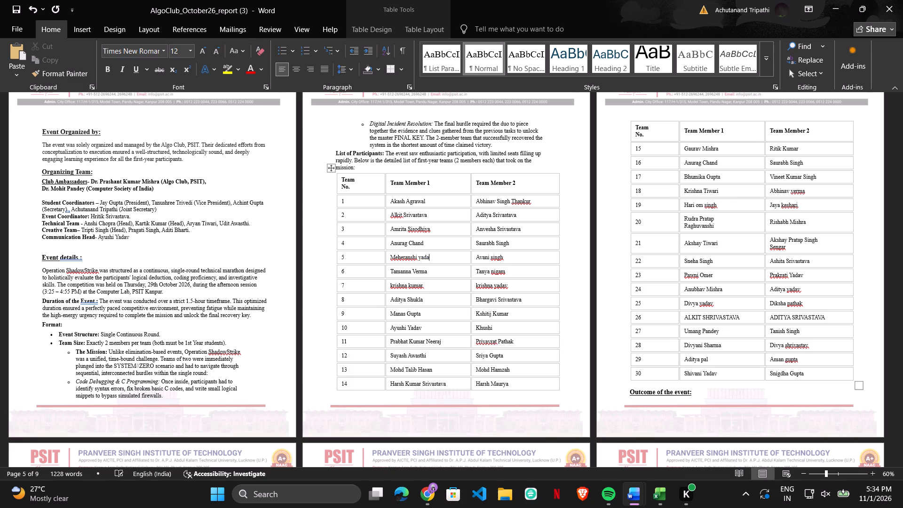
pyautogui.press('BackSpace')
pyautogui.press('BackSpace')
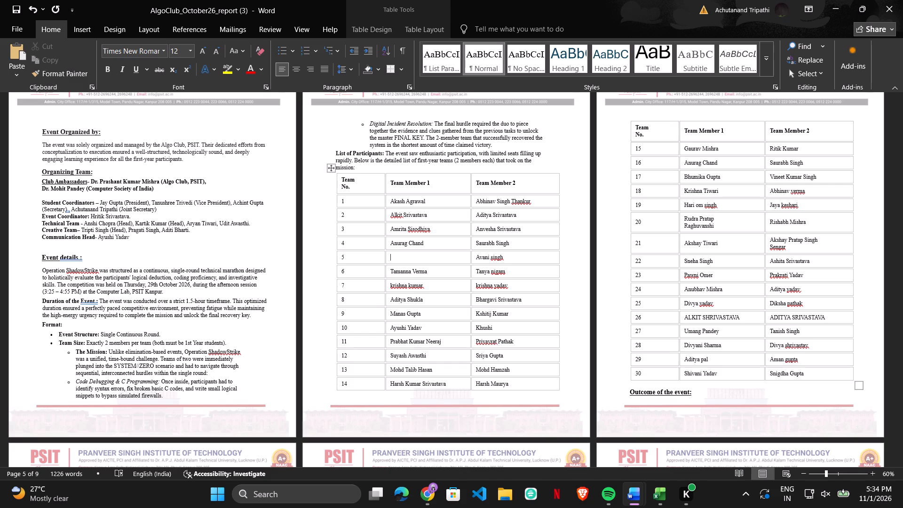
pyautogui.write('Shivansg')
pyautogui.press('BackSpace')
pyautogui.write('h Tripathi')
# Replace team 5's Team Member 2 entry with the new participant's name, using the surname Kinaria.
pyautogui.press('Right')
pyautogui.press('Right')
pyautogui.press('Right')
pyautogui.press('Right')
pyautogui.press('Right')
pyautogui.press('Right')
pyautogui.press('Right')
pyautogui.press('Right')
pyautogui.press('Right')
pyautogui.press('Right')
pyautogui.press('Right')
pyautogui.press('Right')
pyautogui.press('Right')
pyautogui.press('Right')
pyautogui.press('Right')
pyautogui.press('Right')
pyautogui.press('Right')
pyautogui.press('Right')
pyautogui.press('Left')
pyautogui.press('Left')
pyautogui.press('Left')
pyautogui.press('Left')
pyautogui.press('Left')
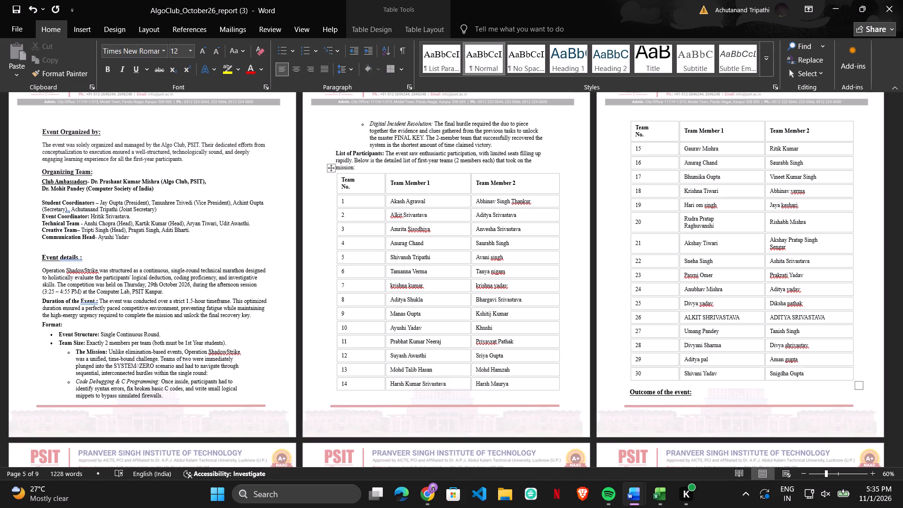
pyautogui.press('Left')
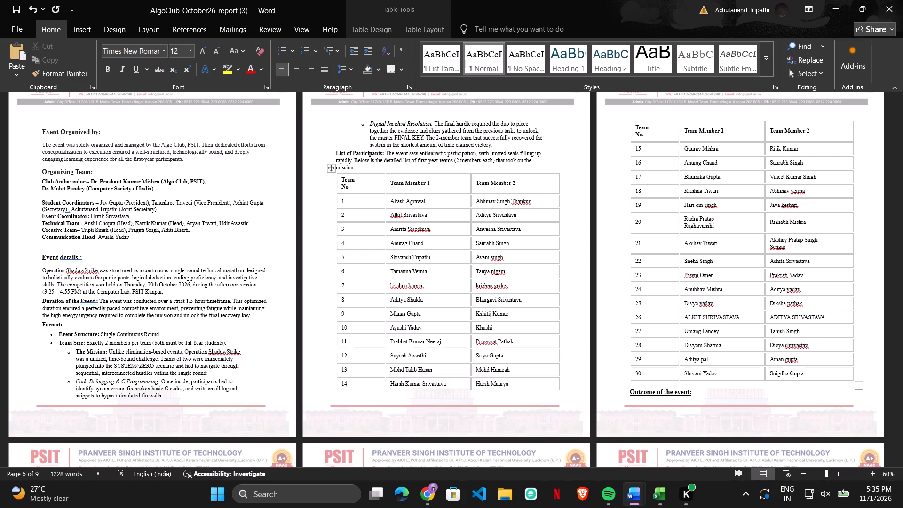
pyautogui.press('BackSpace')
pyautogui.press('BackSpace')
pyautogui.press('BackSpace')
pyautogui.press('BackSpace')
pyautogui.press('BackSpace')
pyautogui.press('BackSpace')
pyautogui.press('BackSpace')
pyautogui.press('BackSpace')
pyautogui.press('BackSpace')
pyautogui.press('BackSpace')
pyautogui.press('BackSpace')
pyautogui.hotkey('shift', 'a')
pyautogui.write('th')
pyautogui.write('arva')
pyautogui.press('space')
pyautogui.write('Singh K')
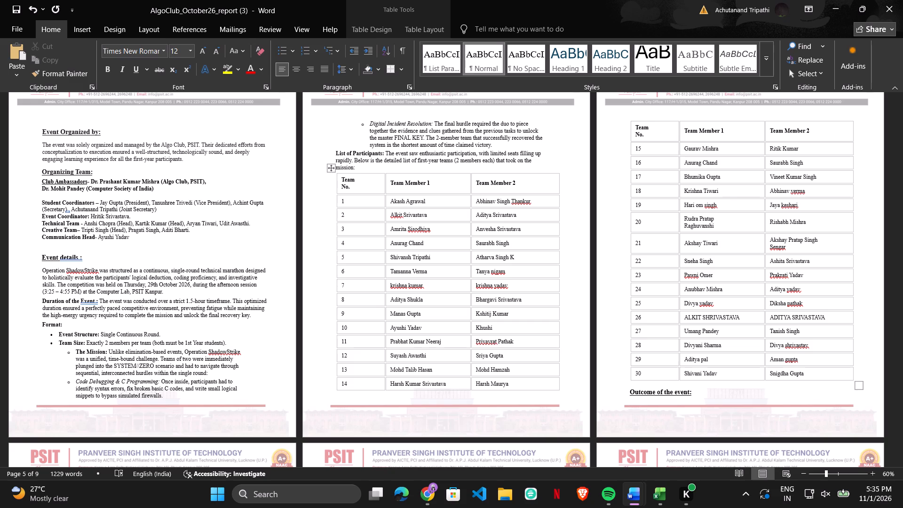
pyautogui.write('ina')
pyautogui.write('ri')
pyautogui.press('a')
# Replace team 6's Team Member 2 entry with the new participant's name, using the surname Kumar.
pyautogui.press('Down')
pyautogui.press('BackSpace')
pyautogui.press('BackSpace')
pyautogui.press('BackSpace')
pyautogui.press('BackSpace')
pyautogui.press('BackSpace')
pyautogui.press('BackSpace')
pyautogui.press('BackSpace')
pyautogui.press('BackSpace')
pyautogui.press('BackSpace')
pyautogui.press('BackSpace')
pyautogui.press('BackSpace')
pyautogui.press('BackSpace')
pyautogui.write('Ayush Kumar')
# Replace team 6's Team Member 1 entry with the new participant's name, using the surname Mishra.
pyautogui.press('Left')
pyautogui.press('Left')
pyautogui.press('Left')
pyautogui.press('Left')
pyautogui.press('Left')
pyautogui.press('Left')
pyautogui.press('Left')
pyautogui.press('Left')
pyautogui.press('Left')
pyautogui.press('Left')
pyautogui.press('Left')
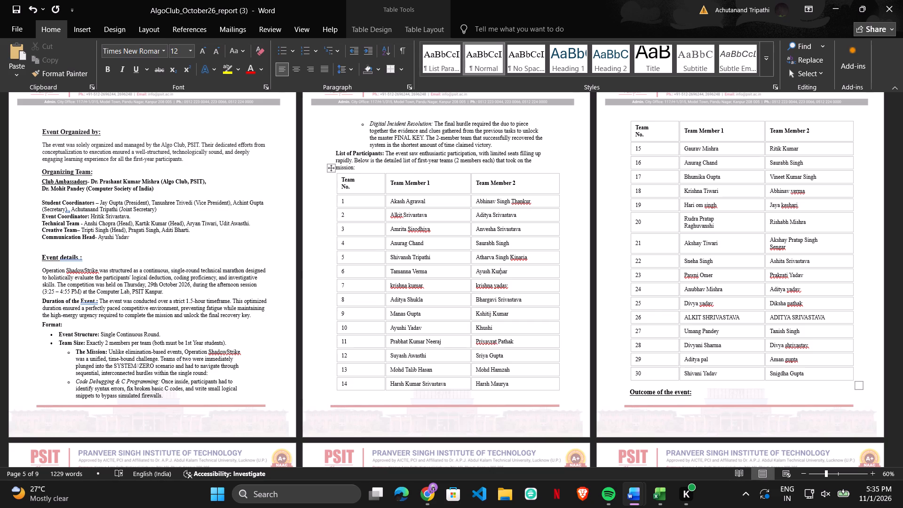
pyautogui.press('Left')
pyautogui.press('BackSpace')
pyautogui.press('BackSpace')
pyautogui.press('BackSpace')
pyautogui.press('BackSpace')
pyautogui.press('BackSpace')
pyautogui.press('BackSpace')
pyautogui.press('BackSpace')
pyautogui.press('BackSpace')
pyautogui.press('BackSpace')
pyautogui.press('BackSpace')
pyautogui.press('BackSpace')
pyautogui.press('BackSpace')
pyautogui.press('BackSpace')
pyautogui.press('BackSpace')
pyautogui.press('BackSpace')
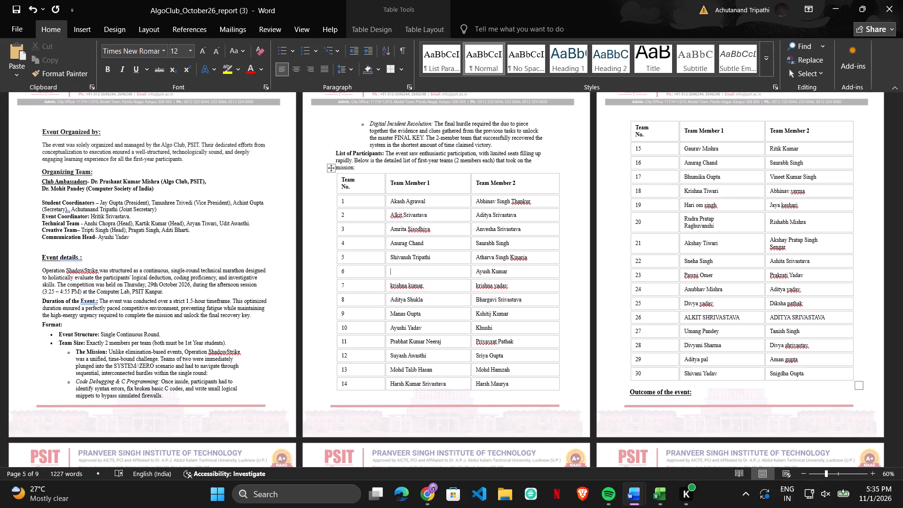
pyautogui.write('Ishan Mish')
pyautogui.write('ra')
# Replace team 7's Team Member 1 entry with the new participant's name, using the surname Tripathi.
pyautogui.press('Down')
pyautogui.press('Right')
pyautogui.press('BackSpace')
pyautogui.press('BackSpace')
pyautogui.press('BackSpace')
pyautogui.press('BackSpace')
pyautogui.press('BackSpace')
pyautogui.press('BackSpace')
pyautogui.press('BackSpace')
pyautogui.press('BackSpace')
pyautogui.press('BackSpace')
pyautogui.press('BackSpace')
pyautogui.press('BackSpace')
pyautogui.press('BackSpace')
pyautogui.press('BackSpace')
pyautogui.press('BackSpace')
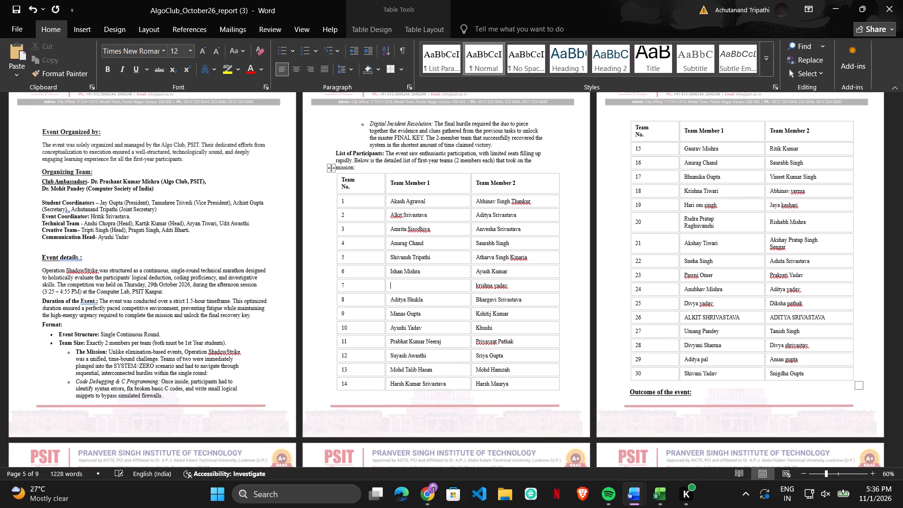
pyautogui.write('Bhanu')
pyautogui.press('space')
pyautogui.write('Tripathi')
# Replace team 7's Team Member 2 entry with the new participant's name, using the surname Yadav.
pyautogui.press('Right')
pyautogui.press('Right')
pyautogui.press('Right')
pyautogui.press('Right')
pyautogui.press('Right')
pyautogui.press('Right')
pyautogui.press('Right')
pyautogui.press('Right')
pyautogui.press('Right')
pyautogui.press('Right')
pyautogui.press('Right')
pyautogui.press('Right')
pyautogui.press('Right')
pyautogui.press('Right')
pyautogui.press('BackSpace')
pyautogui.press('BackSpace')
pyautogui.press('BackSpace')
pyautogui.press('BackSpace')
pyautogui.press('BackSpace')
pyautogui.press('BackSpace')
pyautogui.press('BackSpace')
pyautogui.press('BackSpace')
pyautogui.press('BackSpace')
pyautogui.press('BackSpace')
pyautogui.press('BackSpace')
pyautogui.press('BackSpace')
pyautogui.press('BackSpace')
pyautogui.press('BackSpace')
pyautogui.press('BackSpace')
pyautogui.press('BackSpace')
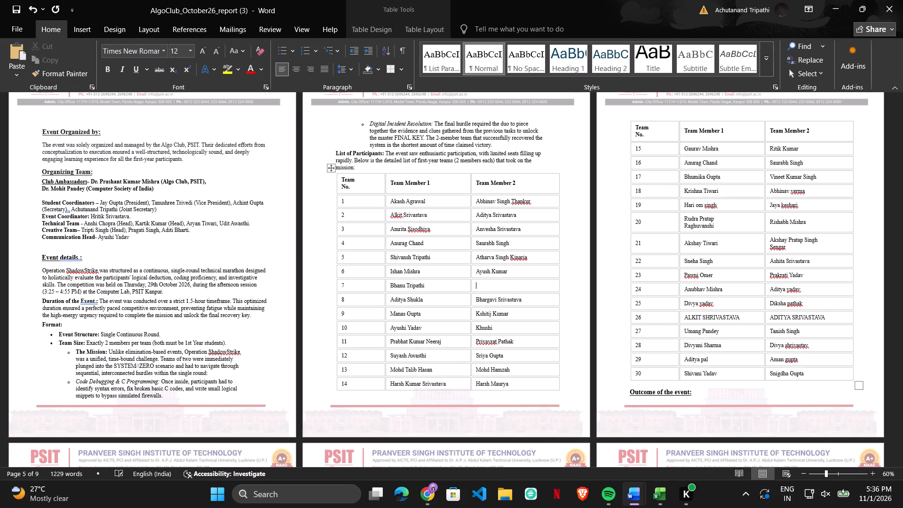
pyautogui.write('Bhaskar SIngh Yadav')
# Replace team 9's Team Member 2 entry with the new participant's name, using the surname Kumar.
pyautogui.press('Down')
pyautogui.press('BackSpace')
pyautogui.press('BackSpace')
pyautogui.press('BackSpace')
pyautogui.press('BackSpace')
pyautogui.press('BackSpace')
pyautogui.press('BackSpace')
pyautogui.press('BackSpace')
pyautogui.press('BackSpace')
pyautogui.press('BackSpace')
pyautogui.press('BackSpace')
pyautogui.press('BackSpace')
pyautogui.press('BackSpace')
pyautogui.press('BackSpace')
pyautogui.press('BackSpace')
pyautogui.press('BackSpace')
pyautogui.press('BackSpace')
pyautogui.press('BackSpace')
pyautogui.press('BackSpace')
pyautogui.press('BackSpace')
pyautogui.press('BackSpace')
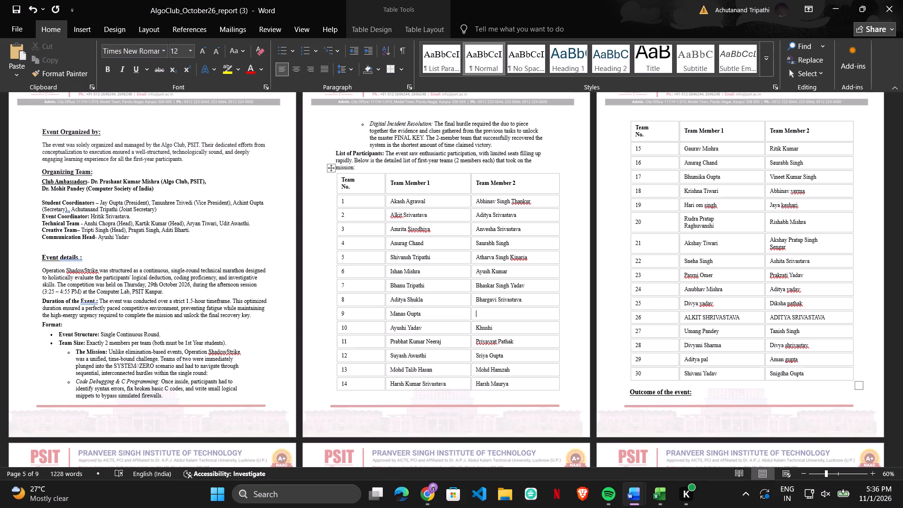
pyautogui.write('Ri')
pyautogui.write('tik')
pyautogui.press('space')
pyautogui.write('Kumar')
# Replace team 9's Team Member 1 entry with the new participant's name, using the surname Mishra.
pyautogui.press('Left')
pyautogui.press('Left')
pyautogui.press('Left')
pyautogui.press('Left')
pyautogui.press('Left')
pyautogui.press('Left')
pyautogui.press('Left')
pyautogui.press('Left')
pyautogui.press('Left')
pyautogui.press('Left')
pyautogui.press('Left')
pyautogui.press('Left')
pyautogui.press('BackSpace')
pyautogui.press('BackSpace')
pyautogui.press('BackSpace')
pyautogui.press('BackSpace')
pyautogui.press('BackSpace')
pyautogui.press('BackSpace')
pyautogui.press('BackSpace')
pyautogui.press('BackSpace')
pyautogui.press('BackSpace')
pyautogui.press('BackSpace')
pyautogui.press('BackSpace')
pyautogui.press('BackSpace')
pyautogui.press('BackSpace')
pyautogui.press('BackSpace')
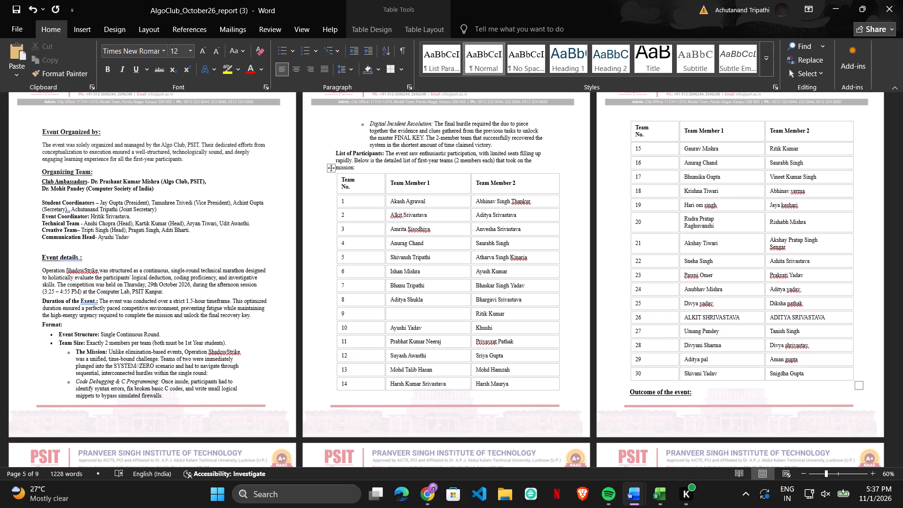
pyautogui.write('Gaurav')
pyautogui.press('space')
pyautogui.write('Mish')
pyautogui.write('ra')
# Replace team 10's Team Member 1 entry with the new participant's name, using the surname Singh.
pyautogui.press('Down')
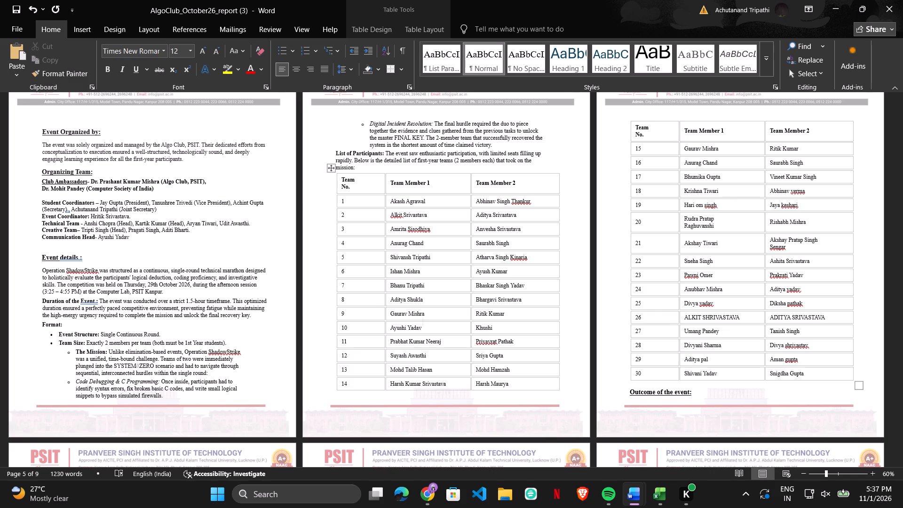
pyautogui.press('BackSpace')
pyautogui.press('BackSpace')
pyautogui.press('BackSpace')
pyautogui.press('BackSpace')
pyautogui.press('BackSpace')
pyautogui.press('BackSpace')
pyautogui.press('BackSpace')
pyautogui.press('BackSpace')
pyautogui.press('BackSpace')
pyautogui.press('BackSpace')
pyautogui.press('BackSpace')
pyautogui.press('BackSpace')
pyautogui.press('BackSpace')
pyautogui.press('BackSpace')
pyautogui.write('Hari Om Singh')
# Replace team 10's Team Member 2 entry with the new participant's name, using the surname Vishwarkarma.
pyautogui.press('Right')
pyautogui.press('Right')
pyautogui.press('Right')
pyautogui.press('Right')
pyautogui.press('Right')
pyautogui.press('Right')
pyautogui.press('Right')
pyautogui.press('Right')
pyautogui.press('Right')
pyautogui.click(527, 329)
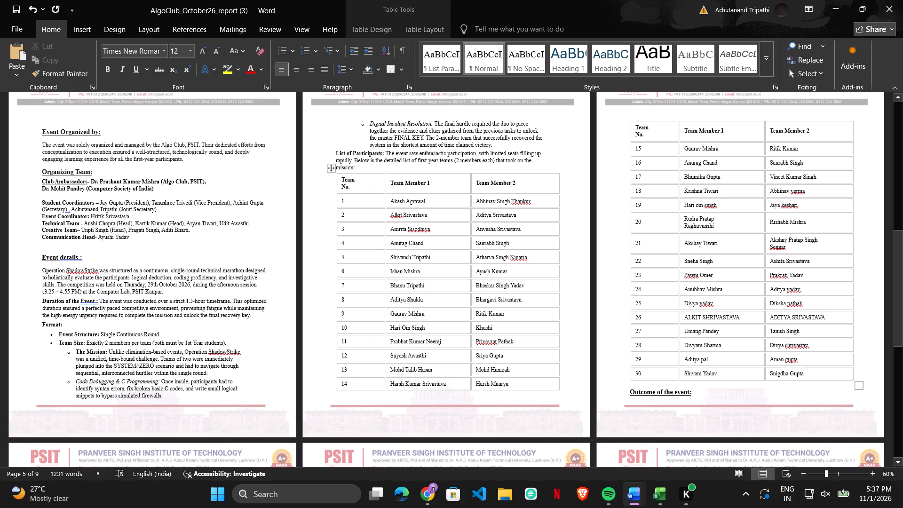
pyautogui.press('BackSpace')
pyautogui.press('BackSpace')
pyautogui.press('BackSpace')
pyautogui.press('BackSpace')
pyautogui.press('BackSpace')
pyautogui.press('BackSpace')
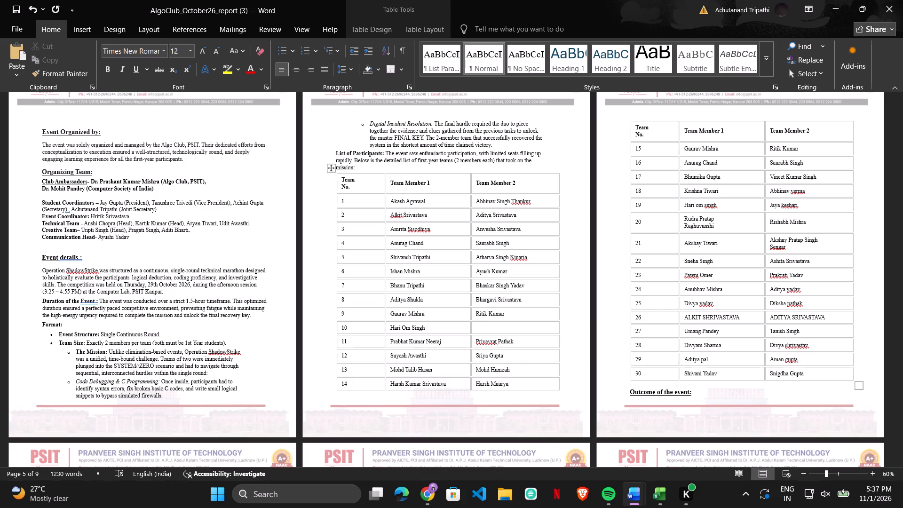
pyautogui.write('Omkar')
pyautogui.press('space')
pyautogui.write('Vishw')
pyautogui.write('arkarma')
# Replace team 11's Team Member 2 entry with the new participant's name, using the surname Surav.
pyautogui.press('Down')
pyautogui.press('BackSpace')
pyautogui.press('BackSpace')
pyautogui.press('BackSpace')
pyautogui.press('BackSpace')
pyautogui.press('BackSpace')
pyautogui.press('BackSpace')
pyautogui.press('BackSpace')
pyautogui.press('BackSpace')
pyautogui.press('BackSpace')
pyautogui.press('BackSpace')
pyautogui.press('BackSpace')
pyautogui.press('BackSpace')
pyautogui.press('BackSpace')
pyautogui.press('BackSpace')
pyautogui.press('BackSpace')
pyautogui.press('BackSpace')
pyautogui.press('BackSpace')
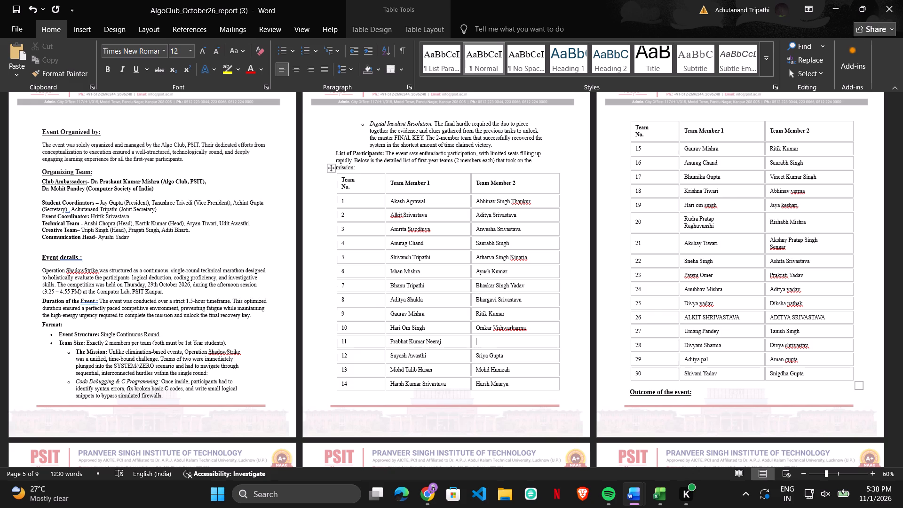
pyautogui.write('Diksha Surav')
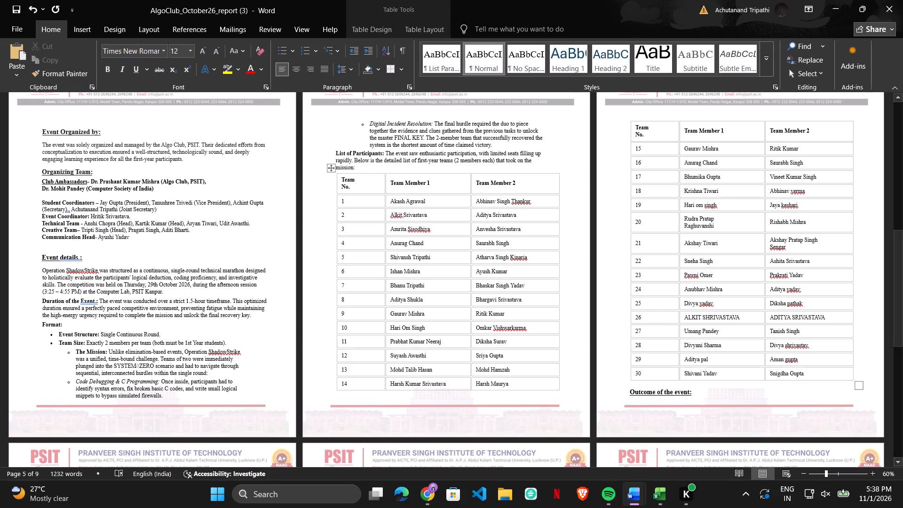
# Clear the existing name from team 11's Team Member 1 entry.
pyautogui.click(462, 340)
pyautogui.press('BackSpace')
pyautogui.press('BackSpace')
pyautogui.press('BackSpace')
pyautogui.press('BackSpace')
pyautogui.press('BackSpace')
pyautogui.press('BackSpace')
pyautogui.press('BackSpace')
pyautogui.press('BackSpace')
pyautogui.press('BackSpace')
pyautogui.press('BackSpace')
pyautogui.press('BackSpace')
pyautogui.press('BackSpace')
pyautogui.press('BackSpace')
pyautogui.press('BackSpace')
pyautogui.press('BackSpace')
pyautogui.press('BackSpace')
pyautogui.press('BackSpace')
pyautogui.press('BackSpace')
pyautogui.press('BackSpace')
pyautogui.press('BackSpace')
pyautogui.press('BackSpace')
pyautogui.press('BackSpace')
pyautogui.press('BackSpace')
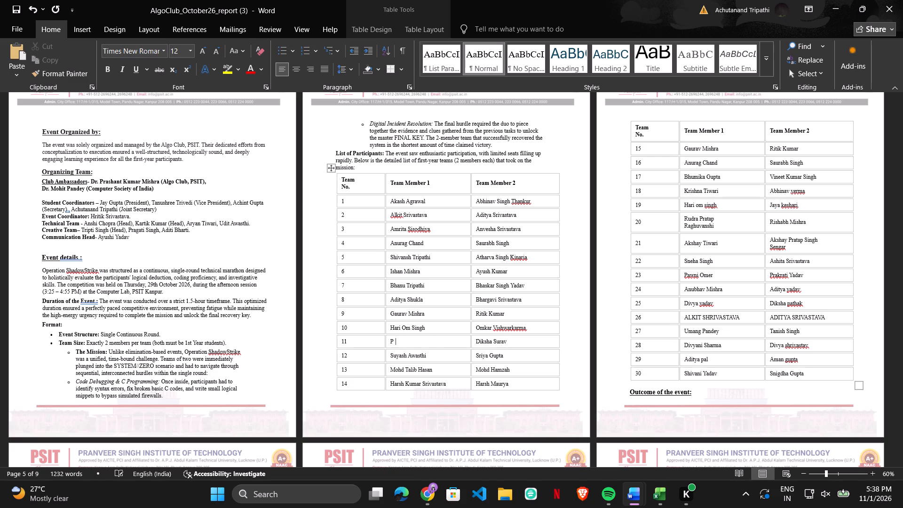
pyautogui.press('BackSpace')
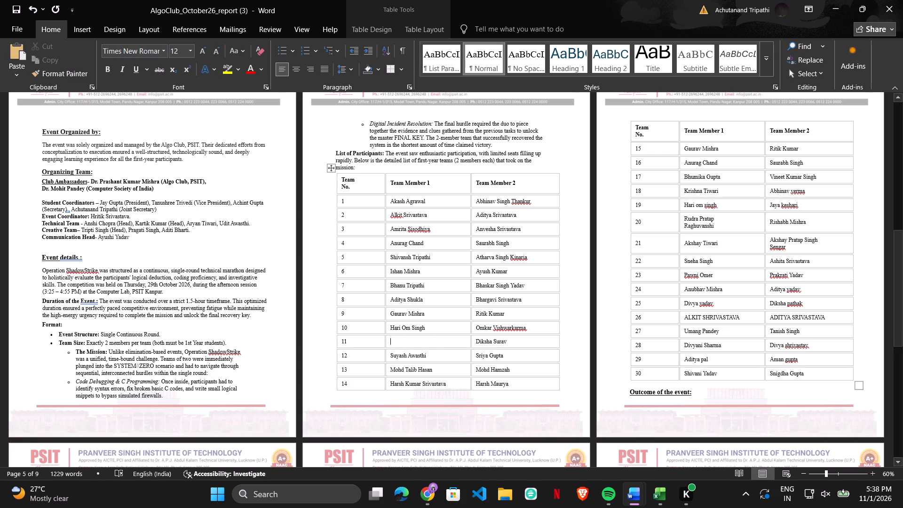
# Correct the surname in team 11's Team Member 2 entry to Saurav.
pyautogui.click(495, 341)
pyautogui.press('Right')
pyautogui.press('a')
# Enter Kavya in the empty Team Member 1 cell for team 11.
pyautogui.click(464, 342)
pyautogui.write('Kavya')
# Replace team 12's Team Member 1 entry with the new participant's name, using the surname Kumar.
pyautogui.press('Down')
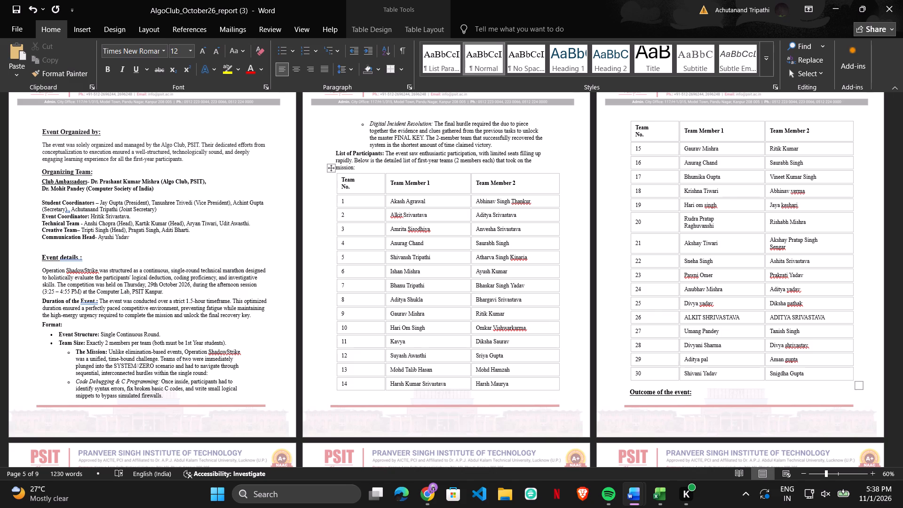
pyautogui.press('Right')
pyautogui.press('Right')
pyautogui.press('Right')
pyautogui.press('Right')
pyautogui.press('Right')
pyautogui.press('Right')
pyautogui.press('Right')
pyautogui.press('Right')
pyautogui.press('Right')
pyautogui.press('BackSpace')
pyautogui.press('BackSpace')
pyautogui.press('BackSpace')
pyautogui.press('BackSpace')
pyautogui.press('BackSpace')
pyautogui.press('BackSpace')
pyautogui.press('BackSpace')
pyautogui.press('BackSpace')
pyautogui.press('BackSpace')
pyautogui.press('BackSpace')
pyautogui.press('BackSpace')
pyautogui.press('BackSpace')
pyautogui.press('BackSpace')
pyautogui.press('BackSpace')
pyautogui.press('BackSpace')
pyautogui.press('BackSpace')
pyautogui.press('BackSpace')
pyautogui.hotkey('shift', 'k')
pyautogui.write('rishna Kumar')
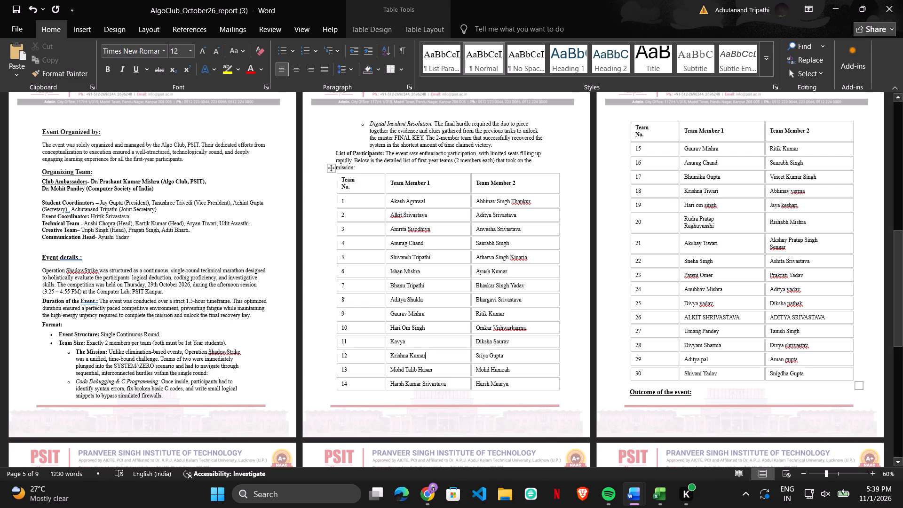
# Replace team 12's Team Member 2 entry with the new participant's name, using the surname Yadav.
pyautogui.click(505, 355)
pyautogui.press('BackSpace')
pyautogui.press('BackSpace')
pyautogui.press('BackSpace')
pyautogui.press('BackSpace')
pyautogui.press('BackSpace')
pyautogui.press('BackSpace')
pyautogui.press('BackSpace')
pyautogui.press('BackSpace')
pyautogui.press('BackSpace')
pyautogui.press('BackSpace')
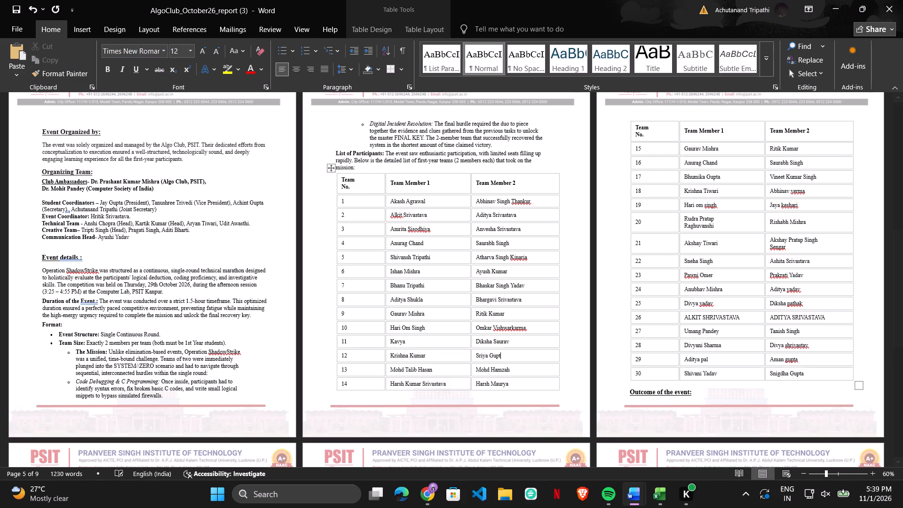
pyautogui.press('BackSpace')
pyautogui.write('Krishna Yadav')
# Replace team 13's Team Member 2 entry with the new participant's name, using the surname Tiwari.
pyautogui.click(512, 369)
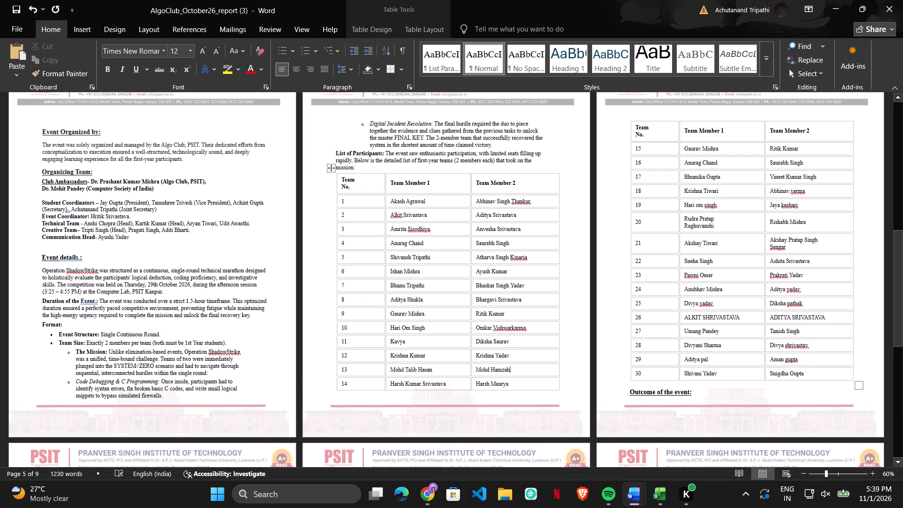
pyautogui.press('BackSpace')
pyautogui.press('BackSpace')
pyautogui.press('BackSpace')
pyautogui.press('BackSpace')
pyautogui.press('BackSpace')
pyautogui.press('BackSpace')
pyautogui.press('BackSpace')
pyautogui.press('BackSpace')
pyautogui.press('BackSpace')
pyautogui.press('BackSpace')
pyautogui.press('BackSpace')
pyautogui.press('BackSpace')
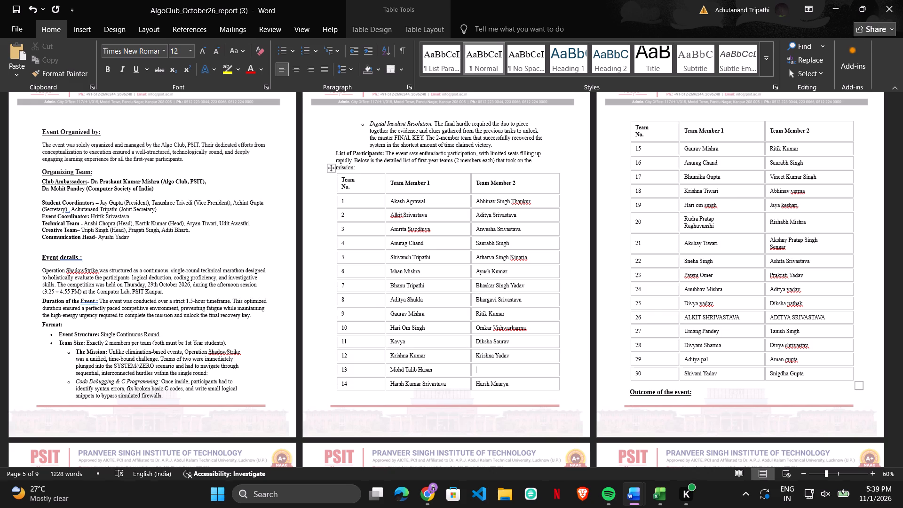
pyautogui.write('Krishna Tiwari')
# Replace team 13's Team Member 1 entry with the new participant's name, using the surname Verma.
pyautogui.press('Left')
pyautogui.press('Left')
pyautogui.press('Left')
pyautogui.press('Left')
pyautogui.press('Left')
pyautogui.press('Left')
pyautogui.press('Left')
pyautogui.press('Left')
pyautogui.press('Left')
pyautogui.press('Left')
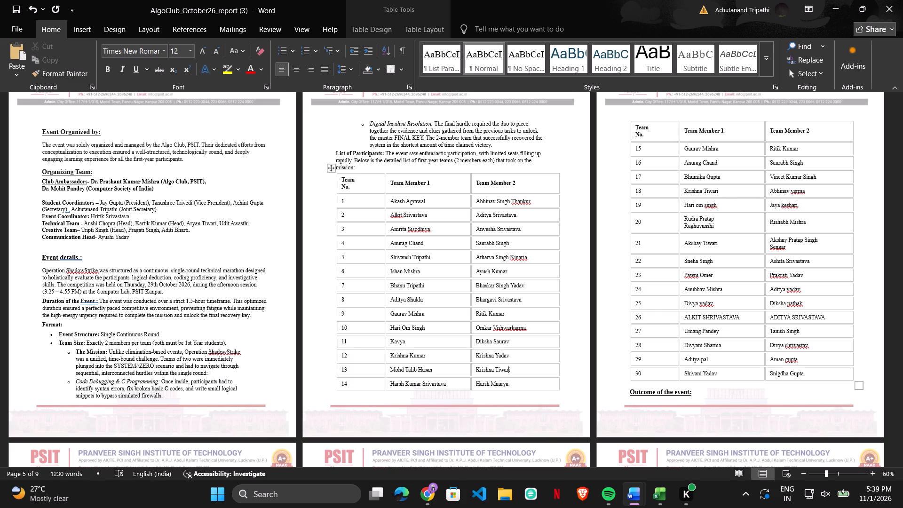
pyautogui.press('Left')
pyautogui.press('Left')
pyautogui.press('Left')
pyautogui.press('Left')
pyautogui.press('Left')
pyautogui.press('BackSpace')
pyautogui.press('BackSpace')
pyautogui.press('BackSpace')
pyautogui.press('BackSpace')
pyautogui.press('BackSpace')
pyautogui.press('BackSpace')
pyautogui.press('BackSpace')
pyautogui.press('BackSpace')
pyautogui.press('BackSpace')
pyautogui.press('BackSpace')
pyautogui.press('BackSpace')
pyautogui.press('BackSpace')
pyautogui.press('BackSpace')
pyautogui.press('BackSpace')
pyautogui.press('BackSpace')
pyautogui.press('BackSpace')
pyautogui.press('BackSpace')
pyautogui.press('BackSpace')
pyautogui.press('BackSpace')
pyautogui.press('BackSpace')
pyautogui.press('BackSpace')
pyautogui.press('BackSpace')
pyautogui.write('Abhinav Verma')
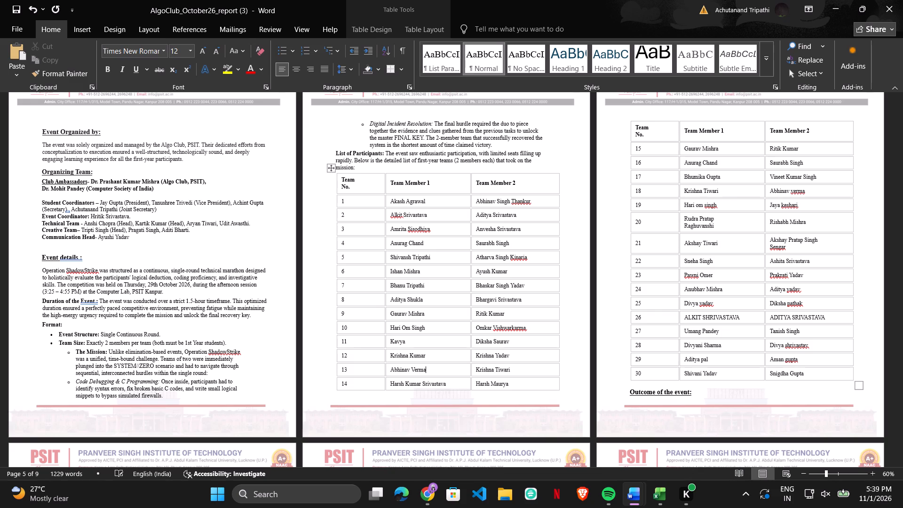
# Clear the existing name from team 14's Team Member 1 entry.
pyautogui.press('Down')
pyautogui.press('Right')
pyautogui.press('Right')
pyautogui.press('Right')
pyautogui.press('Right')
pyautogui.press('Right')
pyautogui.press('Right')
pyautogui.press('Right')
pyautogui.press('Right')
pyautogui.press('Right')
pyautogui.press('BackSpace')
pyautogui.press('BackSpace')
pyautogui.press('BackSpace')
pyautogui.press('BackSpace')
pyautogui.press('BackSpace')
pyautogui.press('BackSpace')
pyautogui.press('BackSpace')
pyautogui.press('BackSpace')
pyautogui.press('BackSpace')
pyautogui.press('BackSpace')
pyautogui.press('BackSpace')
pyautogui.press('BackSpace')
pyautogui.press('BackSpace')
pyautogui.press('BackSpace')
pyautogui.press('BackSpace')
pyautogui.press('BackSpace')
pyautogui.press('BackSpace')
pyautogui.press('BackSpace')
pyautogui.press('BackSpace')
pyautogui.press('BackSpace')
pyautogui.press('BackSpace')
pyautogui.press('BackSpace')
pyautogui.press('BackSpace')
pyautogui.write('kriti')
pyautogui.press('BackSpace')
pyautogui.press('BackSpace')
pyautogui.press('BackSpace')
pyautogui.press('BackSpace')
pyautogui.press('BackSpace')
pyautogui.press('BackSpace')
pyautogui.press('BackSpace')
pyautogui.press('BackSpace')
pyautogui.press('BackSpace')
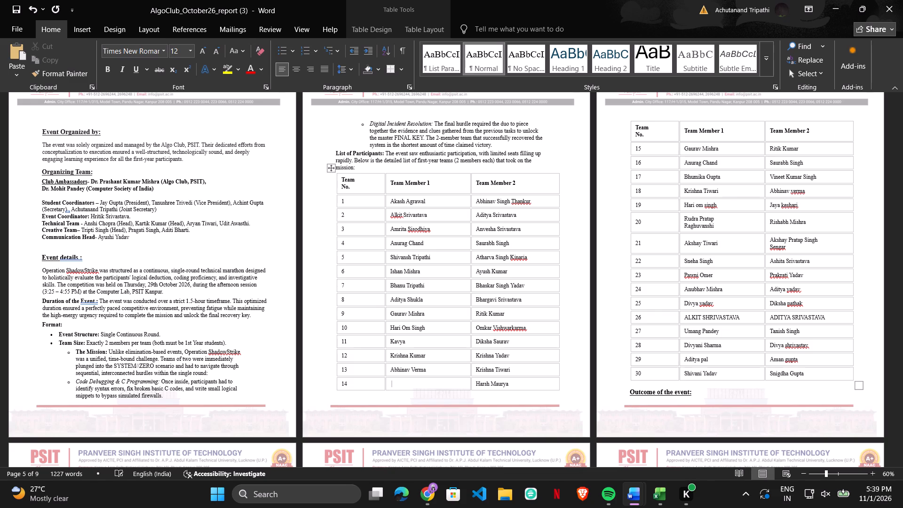
# Enter the new participant's name in team 14's empty Team Member 1 cell, using the surname Yadav.
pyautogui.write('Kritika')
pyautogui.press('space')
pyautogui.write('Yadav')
# Replace team 14's Team Member 2 entry with the new participant's name, using the surname Niranjan.
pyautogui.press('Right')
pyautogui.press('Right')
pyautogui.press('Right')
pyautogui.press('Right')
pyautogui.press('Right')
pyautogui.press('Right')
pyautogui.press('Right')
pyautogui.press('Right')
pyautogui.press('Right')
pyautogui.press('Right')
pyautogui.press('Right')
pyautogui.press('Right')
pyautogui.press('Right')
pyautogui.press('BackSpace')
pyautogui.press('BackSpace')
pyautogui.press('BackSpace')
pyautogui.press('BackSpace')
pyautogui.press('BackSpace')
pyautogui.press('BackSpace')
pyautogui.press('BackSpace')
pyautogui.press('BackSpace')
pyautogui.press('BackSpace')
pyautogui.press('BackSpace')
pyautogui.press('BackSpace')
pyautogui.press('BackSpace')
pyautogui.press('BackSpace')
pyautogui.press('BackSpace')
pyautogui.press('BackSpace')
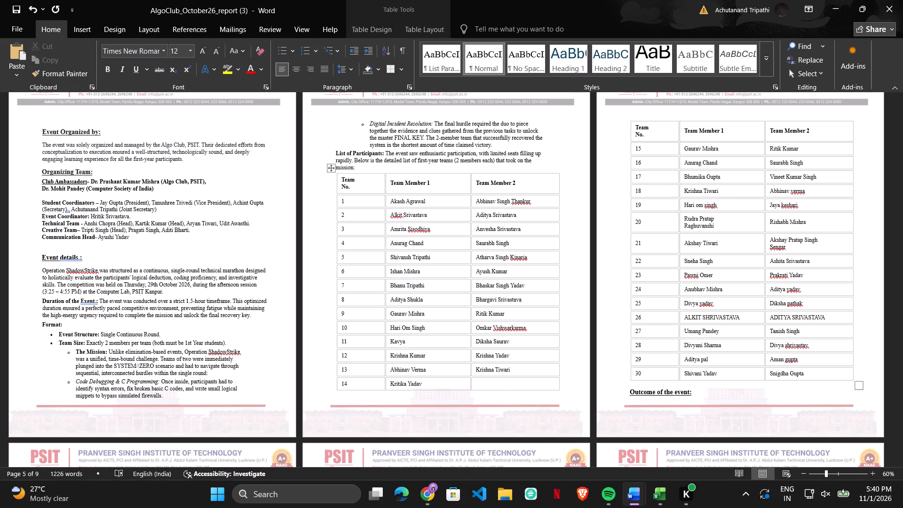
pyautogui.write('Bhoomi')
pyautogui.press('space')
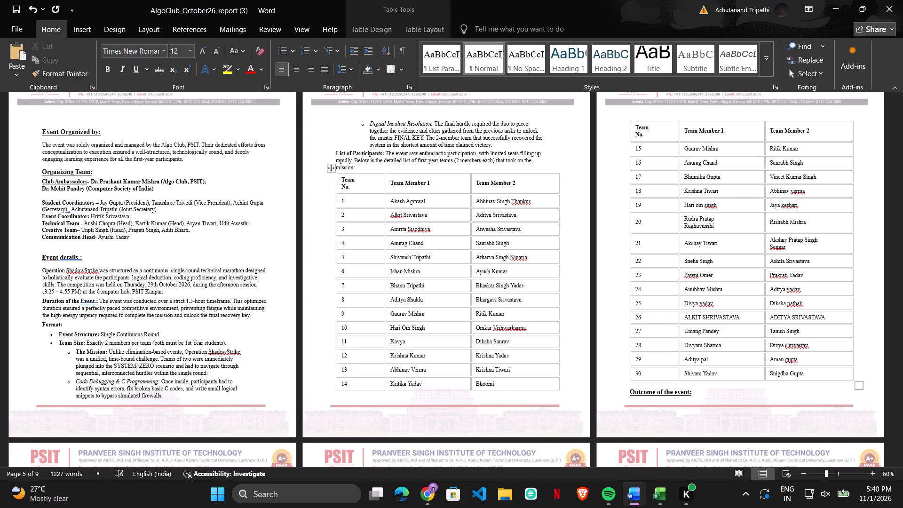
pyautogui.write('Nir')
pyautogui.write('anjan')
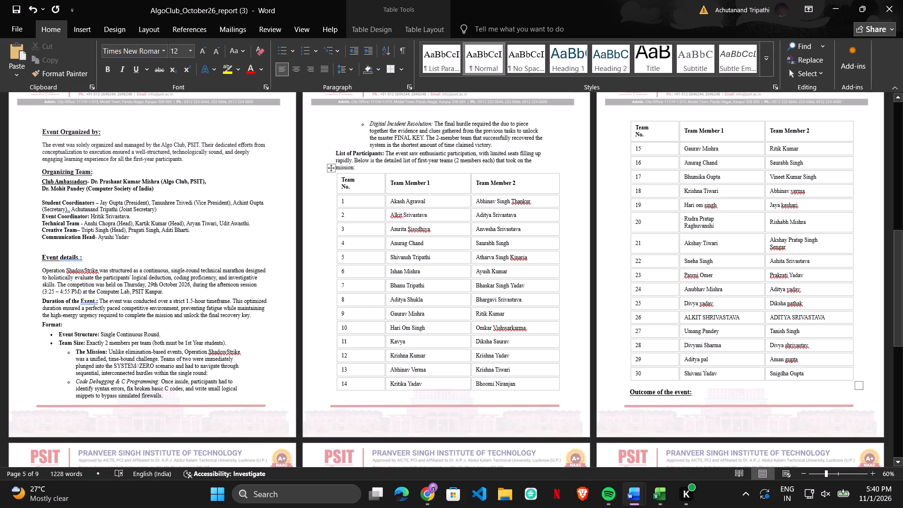
# Replace team 15's Team Member 1 entry with the new participant's full name, using the surname Hasan.
pyautogui.click(742, 153)
pyautogui.press('BackSpace')
pyautogui.press('BackSpace')
pyautogui.press('BackSpace')
pyautogui.press('BackSpace')
pyautogui.press('BackSpace')
pyautogui.press('BackSpace')
pyautogui.press('BackSpace')
pyautogui.press('BackSpace')
pyautogui.press('BackSpace')
pyautogui.press('BackSpace')
pyautogui.press('BackSpace')
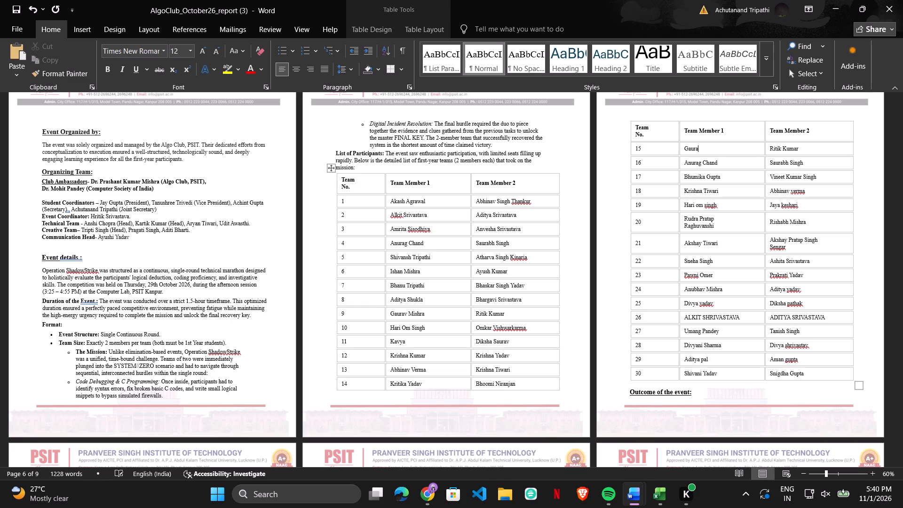
pyautogui.press('BackSpace')
pyautogui.press('BackSpace')
pyautogui.press('BackSpace')
pyautogui.press('BackSpace')
pyautogui.press('BackSpace')
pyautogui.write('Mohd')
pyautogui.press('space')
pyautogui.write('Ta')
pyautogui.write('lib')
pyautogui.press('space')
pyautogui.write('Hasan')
# Replace team 15's Team Member 2 entry with the new participant's name, using the last name Hamazah.
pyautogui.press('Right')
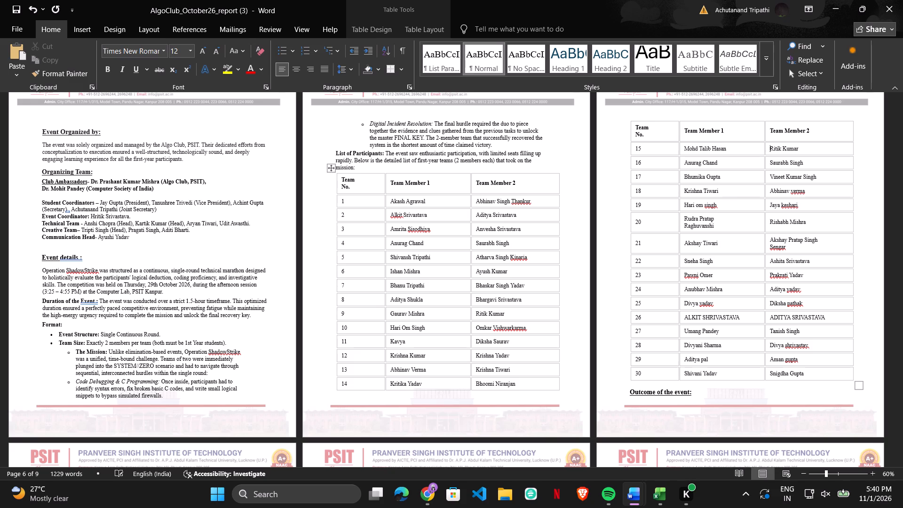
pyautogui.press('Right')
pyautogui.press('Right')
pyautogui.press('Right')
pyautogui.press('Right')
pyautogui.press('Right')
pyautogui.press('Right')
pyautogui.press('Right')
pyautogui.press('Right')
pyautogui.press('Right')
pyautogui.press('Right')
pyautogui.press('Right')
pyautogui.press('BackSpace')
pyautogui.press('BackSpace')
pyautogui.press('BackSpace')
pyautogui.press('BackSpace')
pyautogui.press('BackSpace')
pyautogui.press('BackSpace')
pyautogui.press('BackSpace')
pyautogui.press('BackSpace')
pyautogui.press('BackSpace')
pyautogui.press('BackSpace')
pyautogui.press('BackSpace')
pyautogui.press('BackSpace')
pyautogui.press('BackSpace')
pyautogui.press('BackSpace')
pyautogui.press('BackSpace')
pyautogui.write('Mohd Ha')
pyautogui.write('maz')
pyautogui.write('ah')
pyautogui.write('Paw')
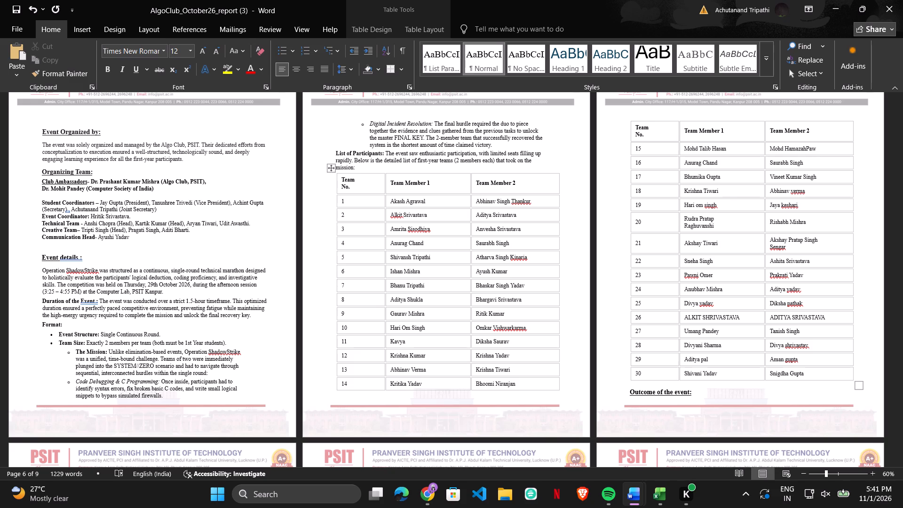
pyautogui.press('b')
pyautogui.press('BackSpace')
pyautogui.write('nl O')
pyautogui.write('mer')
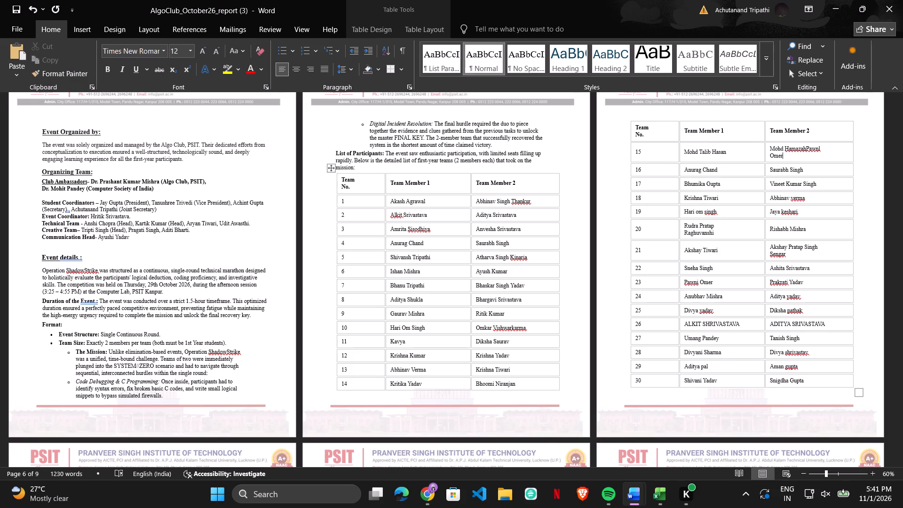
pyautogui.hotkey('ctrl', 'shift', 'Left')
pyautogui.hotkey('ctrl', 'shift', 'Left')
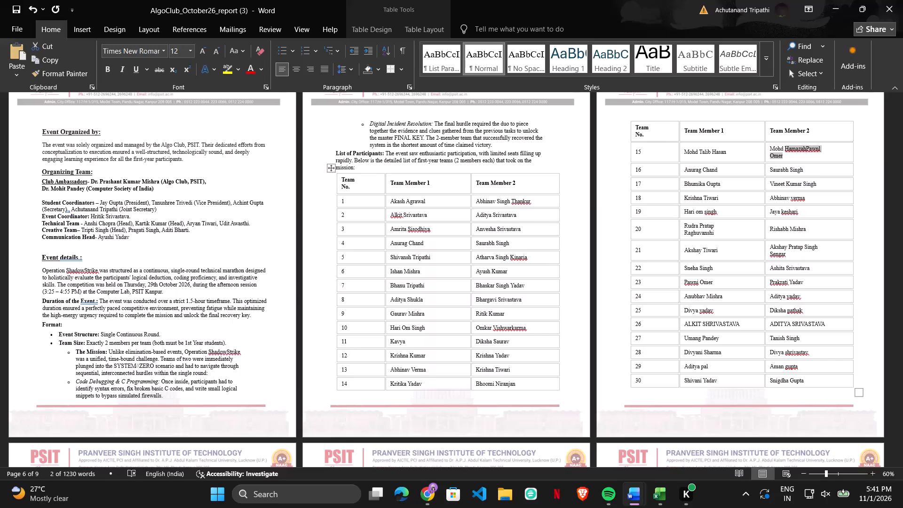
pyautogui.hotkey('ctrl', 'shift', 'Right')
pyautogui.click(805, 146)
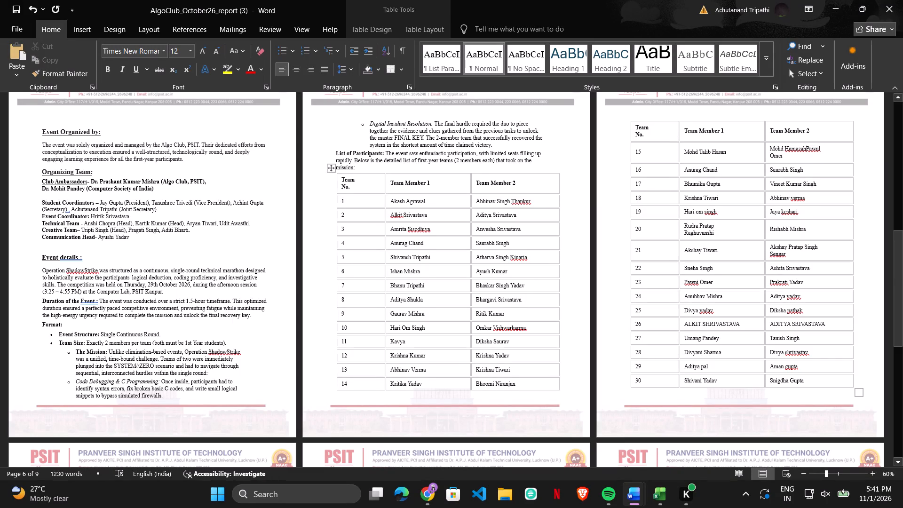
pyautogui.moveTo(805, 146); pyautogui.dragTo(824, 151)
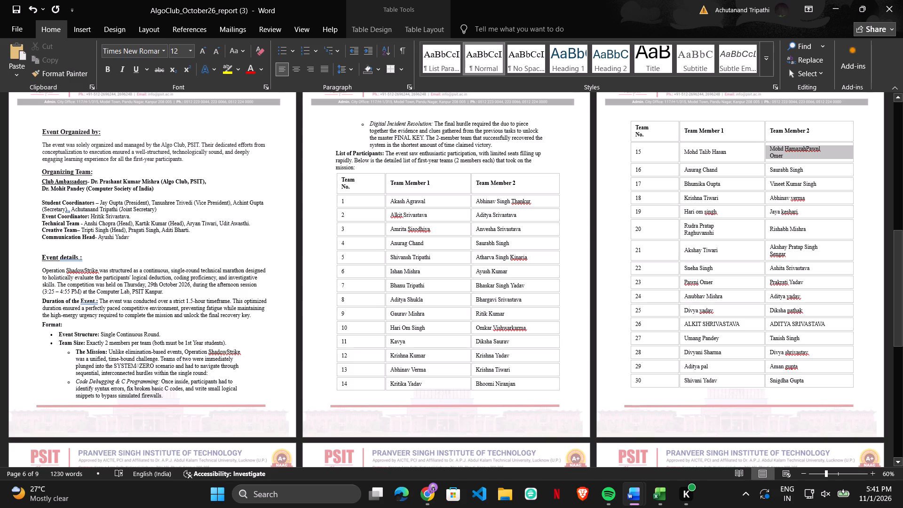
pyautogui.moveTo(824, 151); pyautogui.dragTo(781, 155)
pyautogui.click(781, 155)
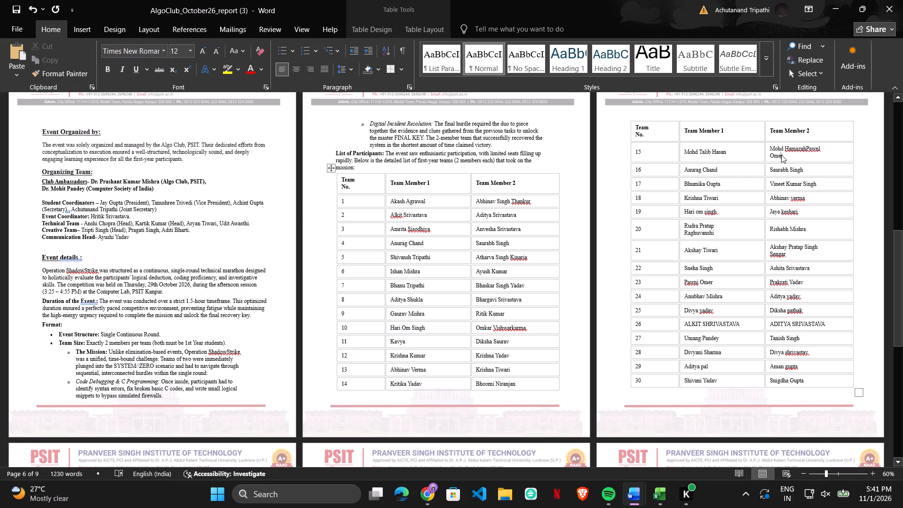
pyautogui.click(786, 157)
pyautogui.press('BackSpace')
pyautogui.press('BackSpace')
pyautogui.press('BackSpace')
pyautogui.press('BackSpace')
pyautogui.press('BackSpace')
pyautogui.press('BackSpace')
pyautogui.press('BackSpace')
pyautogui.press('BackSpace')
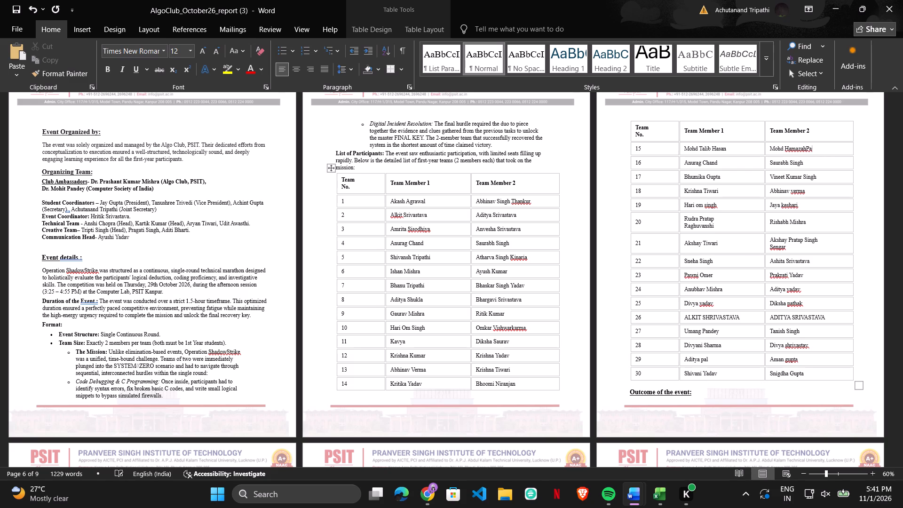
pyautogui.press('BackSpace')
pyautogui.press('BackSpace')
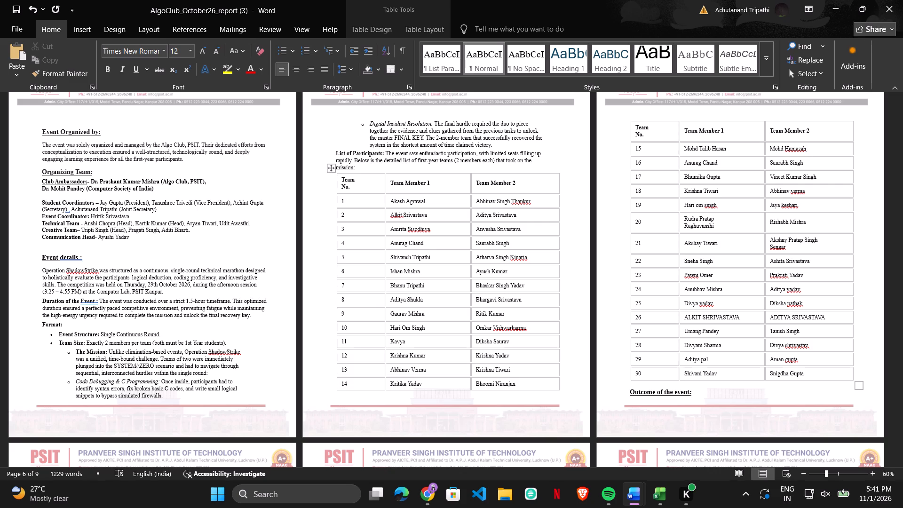
# Replace team 16's Team Member 1 entry with the new participant's name, using the surname Omer.
pyautogui.click(731, 163)
pyautogui.click(731, 163)
pyautogui.press('BackSpace')
pyautogui.press('BackSpace')
pyautogui.press('BackSpace')
pyautogui.press('BackSpace')
pyautogui.press('BackSpace')
pyautogui.press('BackSpace')
pyautogui.press('BackSpace')
pyautogui.press('BackSpace')
pyautogui.press('BackSpace')
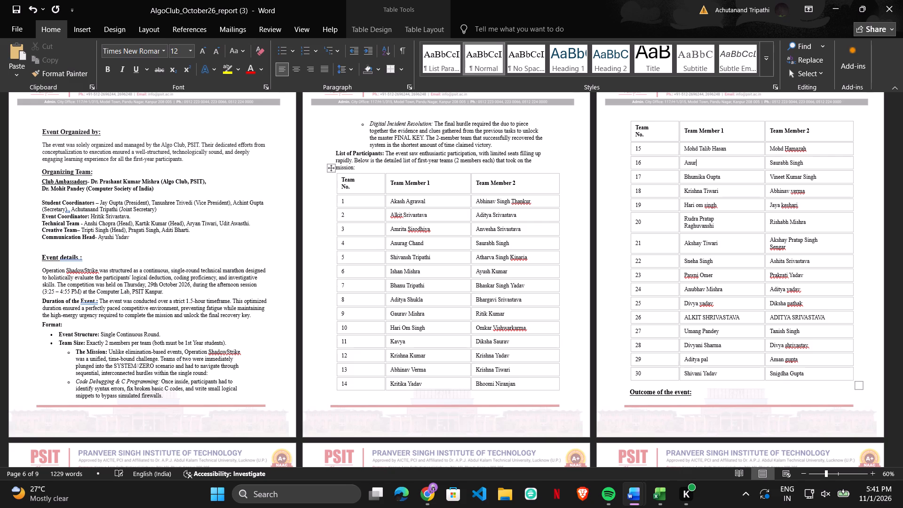
pyautogui.press('BackSpace')
pyautogui.press('BackSpace')
pyautogui.press('BackSpace')
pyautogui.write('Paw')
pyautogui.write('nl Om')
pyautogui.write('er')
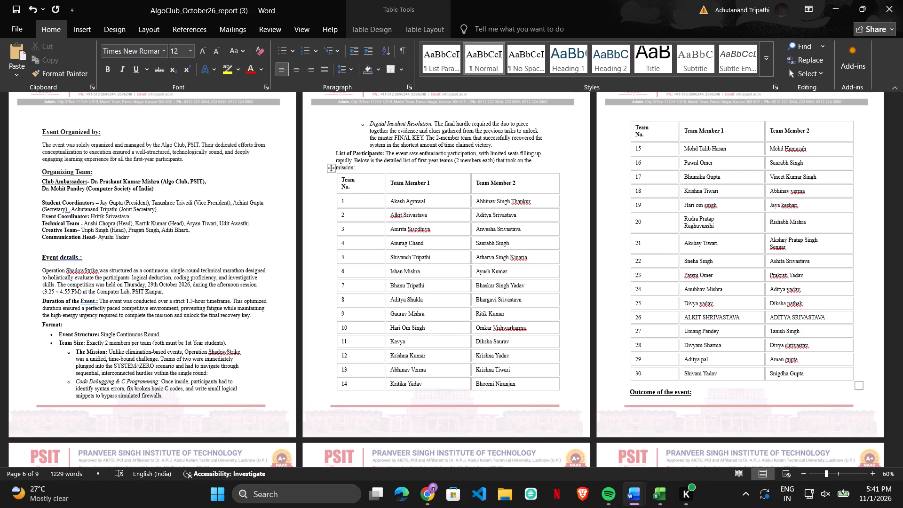
# Replace team 16's Team Member 2 entry with the new participant's name, using the surname Yadav.
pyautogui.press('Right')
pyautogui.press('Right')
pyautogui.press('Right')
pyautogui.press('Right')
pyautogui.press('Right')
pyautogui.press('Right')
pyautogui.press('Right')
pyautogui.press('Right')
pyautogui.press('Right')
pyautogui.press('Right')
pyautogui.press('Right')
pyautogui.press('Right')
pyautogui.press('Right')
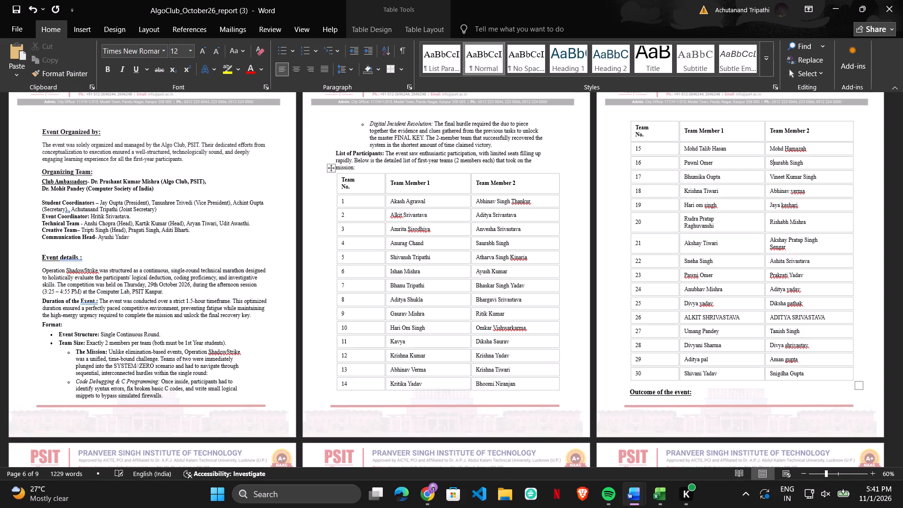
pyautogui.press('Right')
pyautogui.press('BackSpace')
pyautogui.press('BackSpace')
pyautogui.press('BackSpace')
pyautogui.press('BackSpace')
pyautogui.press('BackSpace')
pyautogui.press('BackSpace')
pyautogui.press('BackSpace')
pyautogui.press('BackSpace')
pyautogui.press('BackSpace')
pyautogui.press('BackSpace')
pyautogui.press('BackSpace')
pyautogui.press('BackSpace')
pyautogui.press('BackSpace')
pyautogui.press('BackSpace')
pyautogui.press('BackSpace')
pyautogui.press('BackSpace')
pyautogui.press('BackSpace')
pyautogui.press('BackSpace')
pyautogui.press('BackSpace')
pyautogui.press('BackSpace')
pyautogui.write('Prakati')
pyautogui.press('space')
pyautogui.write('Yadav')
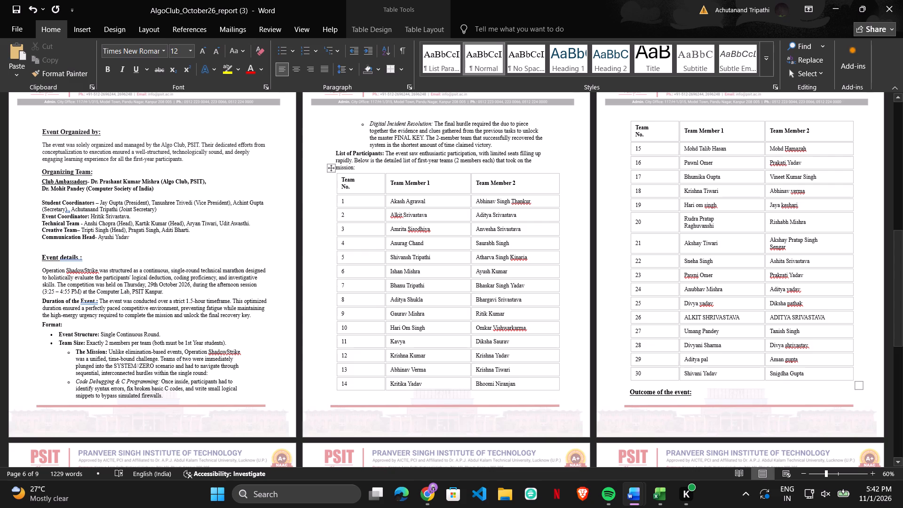
# Replace team 17's Team Member 1 entry with the new participant's name, using the surname Omar.
pyautogui.click(724, 176)
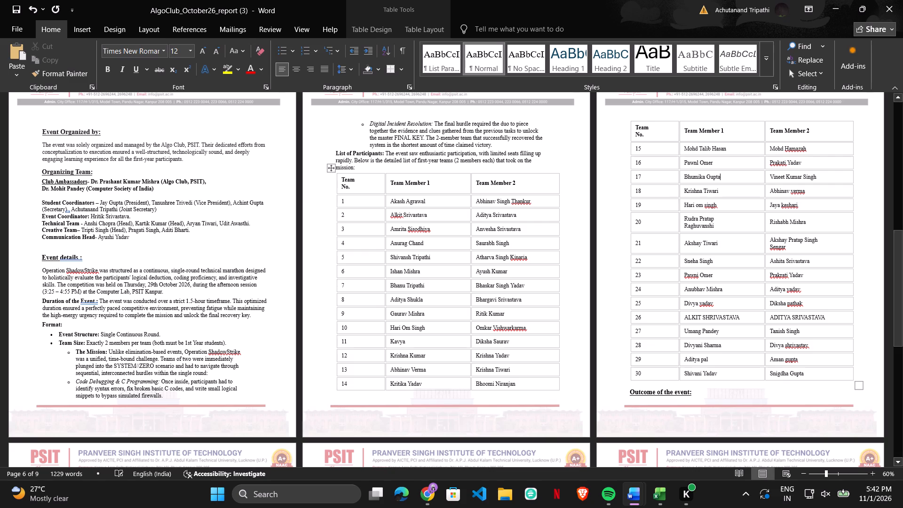
pyautogui.click(724, 176)
pyautogui.press('BackSpace')
pyautogui.press('BackSpace')
pyautogui.press('BackSpace')
pyautogui.press('BackSpace')
pyautogui.press('BackSpace')
pyautogui.press('BackSpace')
pyautogui.press('BackSpace')
pyautogui.press('BackSpace')
pyautogui.press('BackSpace')
pyautogui.press('BackSpace')
pyautogui.press('BackSpace')
pyautogui.press('BackSpace')
pyautogui.press('BackSpace')
pyautogui.press('BackSpace')
pyautogui.press('BackSpace')
pyautogui.press('BackSpace')
pyautogui.press('BackSpace')
pyautogui.press('BackSpace')
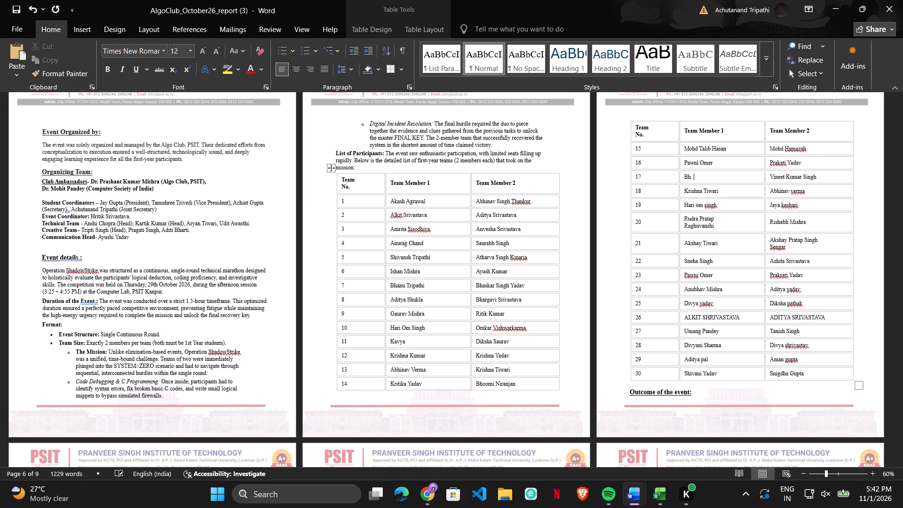
pyautogui.press('BackSpace')
pyautogui.press('BackSpace')
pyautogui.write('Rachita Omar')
# Replace team 17's Team Member 2 entry with the new participant's name, using the surname Rajput.
pyautogui.click(822, 182)
pyautogui.press('BackSpace')
pyautogui.press('BackSpace')
pyautogui.press('BackSpace')
pyautogui.press('BackSpace')
pyautogui.press('BackSpace')
pyautogui.press('BackSpace')
pyautogui.press('BackSpace')
pyautogui.press('BackSpace')
pyautogui.press('BackSpace')
pyautogui.press('BackSpace')
pyautogui.press('BackSpace')
pyautogui.press('BackSpace')
pyautogui.press('BackSpace')
pyautogui.press('BackSpace')
pyautogui.press('BackSpace')
pyautogui.press('BackSpace')
pyautogui.press('BackSpace')
pyautogui.press('BackSpace')
pyautogui.press('BackSpace')
pyautogui.press('BackSpace')
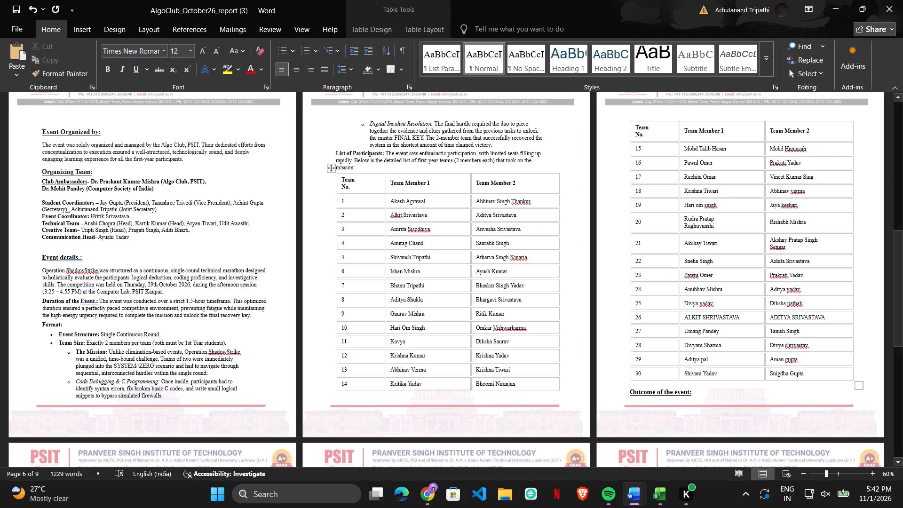
pyautogui.press('BackSpace')
pyautogui.press('BackSpace')
pyautogui.press('BackSpace')
pyautogui.press('BackSpace')
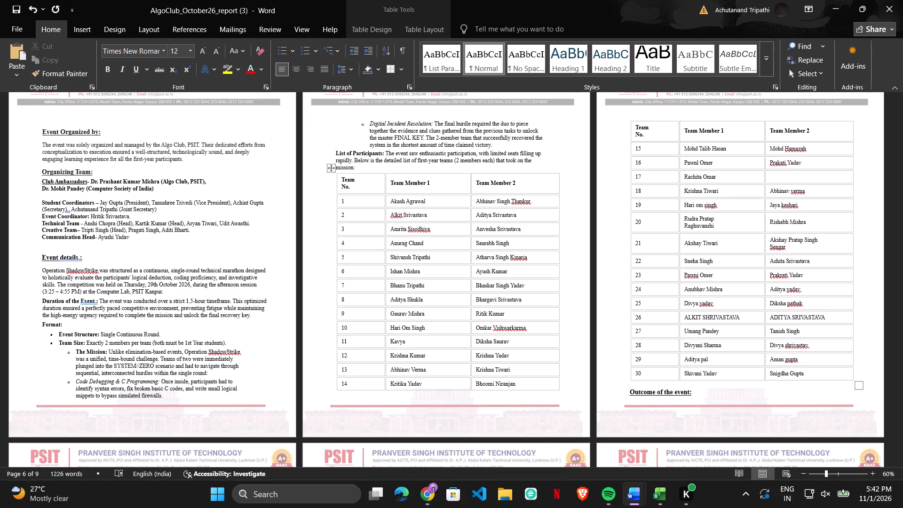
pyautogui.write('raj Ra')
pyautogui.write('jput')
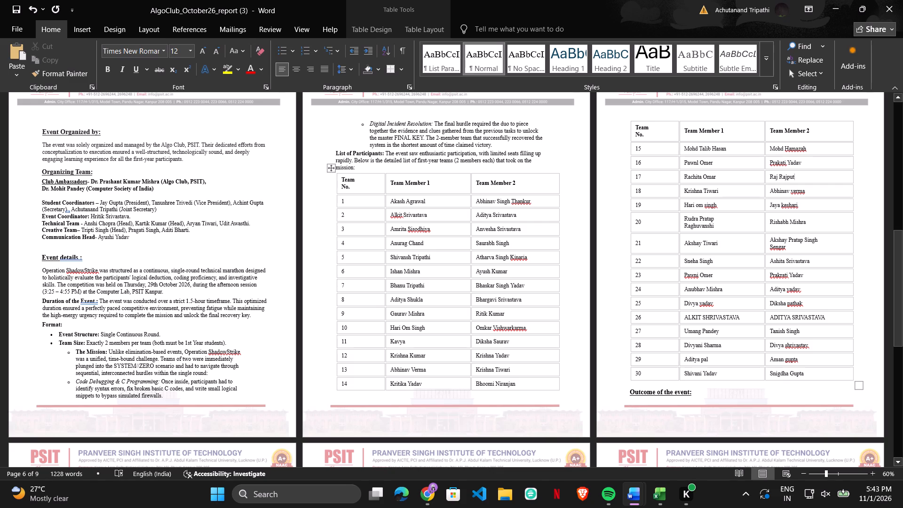
# Replace team 18's Team Member 1 entry with the new participant's name, using the surname Yadav.
pyautogui.click(747, 192)
pyautogui.press('BackSpace')
pyautogui.press('BackSpace')
pyautogui.press('BackSpace')
pyautogui.press('BackSpace')
pyautogui.press('BackSpace')
pyautogui.press('BackSpace')
pyautogui.press('BackSpace')
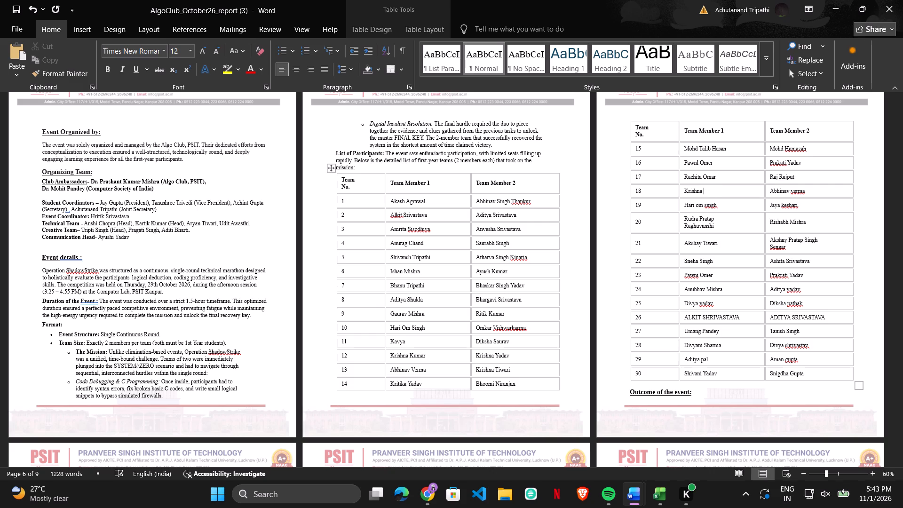
pyautogui.press('BackSpace')
pyautogui.press('BackSpace')
pyautogui.press('BackSpace')
pyautogui.press('BackSpace')
pyautogui.press('BackSpace')
pyautogui.press('BackSpace')
pyautogui.press('BackSpace')
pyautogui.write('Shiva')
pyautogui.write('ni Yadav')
# Replace team 18's Team Member 2 entry with the new participant's name, using the surname Gupta.
pyautogui.click(832, 190)
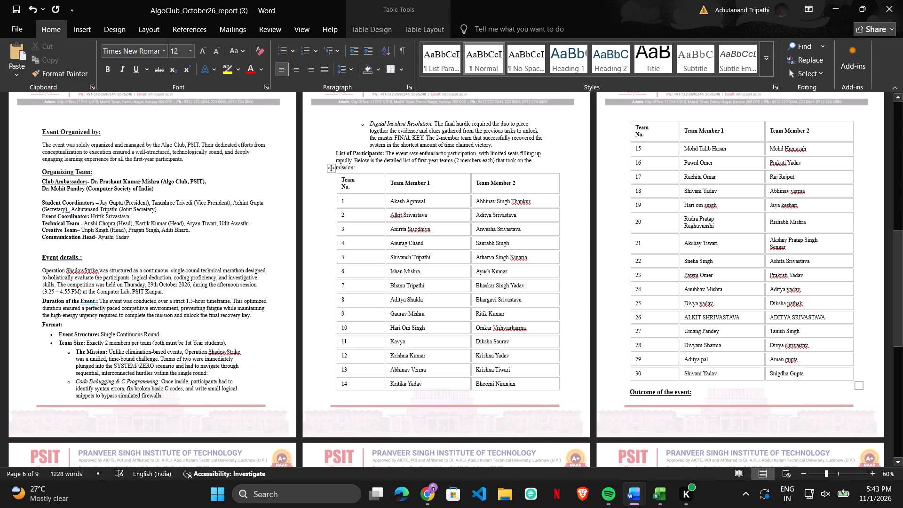
pyautogui.press('BackSpace')
pyautogui.press('BackSpace')
pyautogui.press('BackSpace')
pyautogui.press('BackSpace')
pyautogui.press('BackSpace')
pyautogui.press('BackSpace')
pyautogui.press('BackSpace')
pyautogui.press('BackSpace')
pyautogui.press('BackSpace')
pyautogui.press('BackSpace')
pyautogui.press('BackSpace')
pyautogui.press('BackSpace')
pyautogui.press('BackSpace')
pyautogui.press('BackSpace')
pyautogui.press('BackSpace')
pyautogui.press('BackSpace')
pyautogui.press('BackSpace')
pyautogui.press('BackSpace')
pyautogui.press('BackSpace')
pyautogui.press('BackSpace')
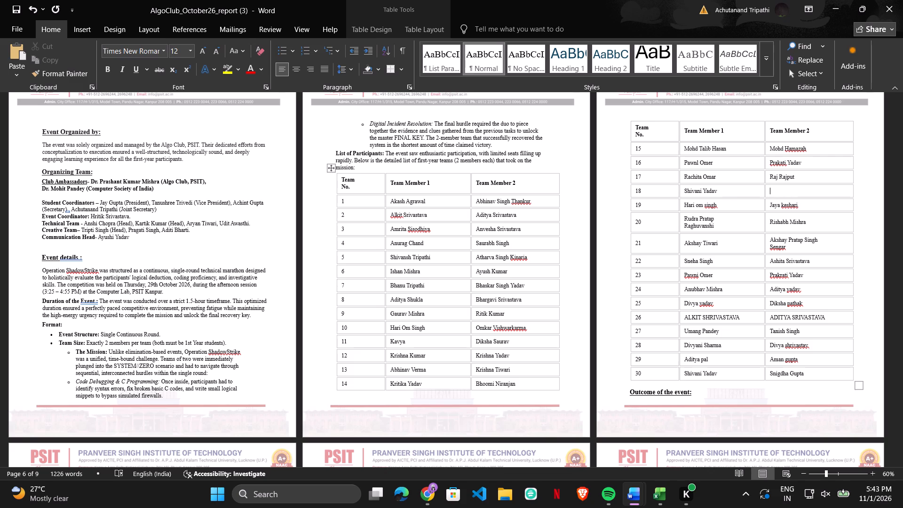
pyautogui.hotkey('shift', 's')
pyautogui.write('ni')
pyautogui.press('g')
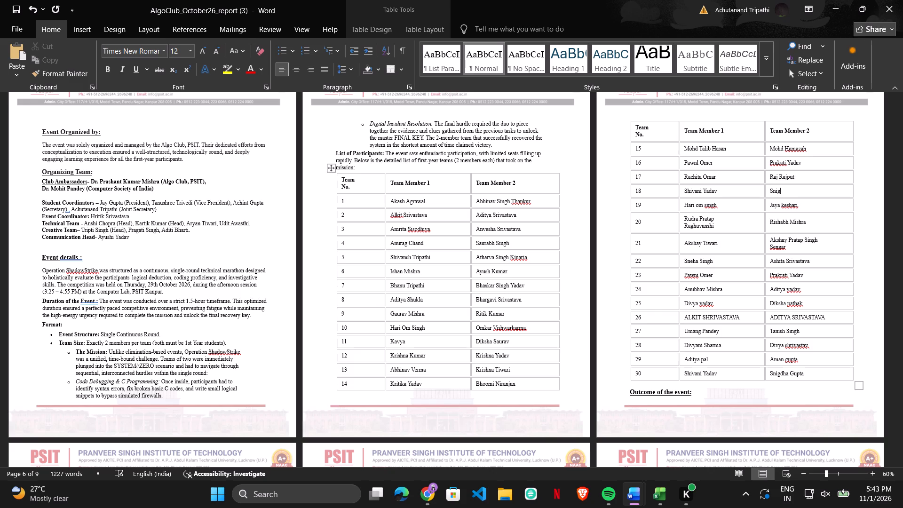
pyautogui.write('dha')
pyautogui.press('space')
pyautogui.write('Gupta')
# Replace team 19's Team Member 2 entry with the new participant's name, using the surname Panday.
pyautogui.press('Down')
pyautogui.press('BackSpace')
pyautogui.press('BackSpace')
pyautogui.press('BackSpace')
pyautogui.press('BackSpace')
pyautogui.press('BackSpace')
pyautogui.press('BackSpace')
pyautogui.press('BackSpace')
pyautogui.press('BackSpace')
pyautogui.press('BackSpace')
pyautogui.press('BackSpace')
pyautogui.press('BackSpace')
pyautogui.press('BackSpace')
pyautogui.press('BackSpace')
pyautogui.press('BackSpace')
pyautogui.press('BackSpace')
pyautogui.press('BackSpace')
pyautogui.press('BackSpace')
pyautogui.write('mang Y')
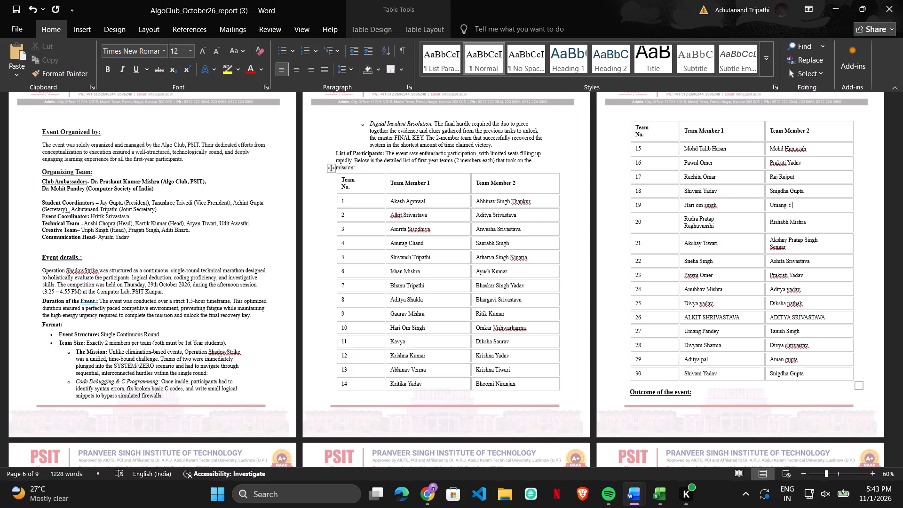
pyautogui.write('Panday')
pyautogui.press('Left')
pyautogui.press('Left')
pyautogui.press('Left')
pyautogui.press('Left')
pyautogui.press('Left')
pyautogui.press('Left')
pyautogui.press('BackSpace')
# Replace team 19's Team Member 1 entry with the new participant's name, using the surname Singh.
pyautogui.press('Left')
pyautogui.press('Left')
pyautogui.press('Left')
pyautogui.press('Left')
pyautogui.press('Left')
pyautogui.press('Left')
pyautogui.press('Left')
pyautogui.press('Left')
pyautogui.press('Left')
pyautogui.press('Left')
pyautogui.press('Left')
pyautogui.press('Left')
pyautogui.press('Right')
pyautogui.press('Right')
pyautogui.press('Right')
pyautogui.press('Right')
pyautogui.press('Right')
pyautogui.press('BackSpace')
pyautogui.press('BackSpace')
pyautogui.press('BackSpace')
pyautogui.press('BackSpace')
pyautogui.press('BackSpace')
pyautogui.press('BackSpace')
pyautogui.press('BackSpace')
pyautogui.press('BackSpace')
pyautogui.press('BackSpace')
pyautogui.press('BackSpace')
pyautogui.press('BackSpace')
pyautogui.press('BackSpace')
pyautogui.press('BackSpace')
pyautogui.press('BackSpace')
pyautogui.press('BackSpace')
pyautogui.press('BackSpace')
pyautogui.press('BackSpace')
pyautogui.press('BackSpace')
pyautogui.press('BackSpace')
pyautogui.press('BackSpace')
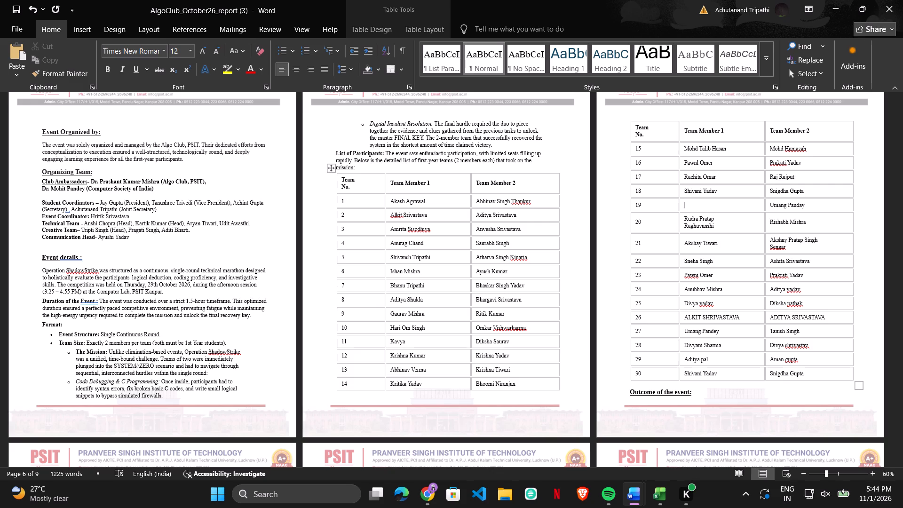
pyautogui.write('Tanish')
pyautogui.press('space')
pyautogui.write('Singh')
# Replace team 20's Team Member 1 entry with the new participant's name, using the surname Bhushan.
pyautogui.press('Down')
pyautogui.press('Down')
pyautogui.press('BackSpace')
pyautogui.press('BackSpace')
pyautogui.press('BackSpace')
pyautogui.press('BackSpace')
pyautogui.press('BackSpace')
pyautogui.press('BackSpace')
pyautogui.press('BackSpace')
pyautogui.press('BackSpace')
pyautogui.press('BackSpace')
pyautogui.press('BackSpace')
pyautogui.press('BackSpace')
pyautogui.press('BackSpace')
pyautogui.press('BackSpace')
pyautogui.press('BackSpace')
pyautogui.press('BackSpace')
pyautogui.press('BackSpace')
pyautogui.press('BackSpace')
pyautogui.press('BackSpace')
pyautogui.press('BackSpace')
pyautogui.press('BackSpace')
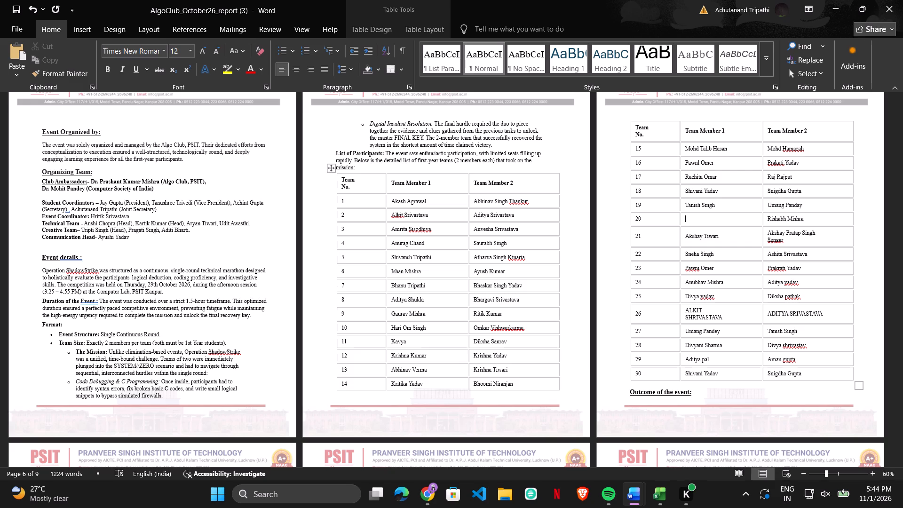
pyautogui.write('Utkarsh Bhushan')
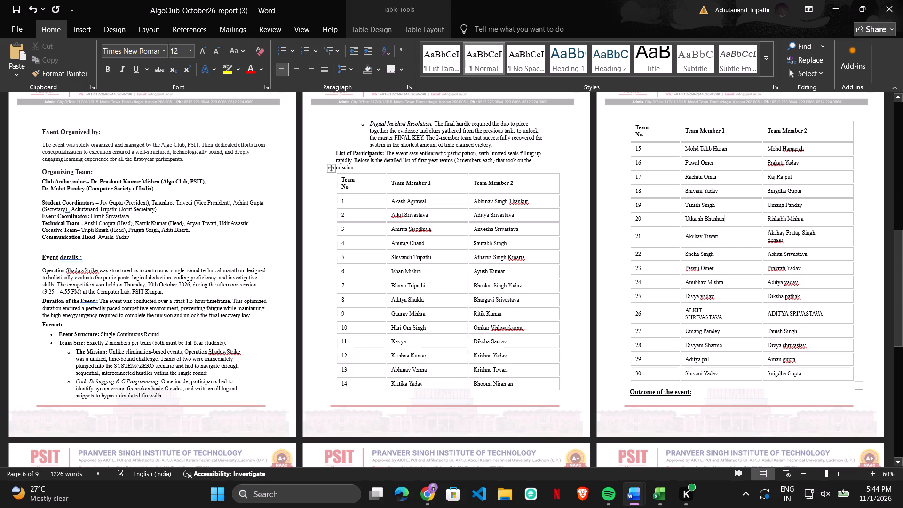
# Replace team 20's Team Member 2 entry with the new participant's name, using the surname Veer.
pyautogui.click(824, 218)
pyautogui.press('BackSpace')
pyautogui.press('BackSpace')
pyautogui.press('BackSpace')
pyautogui.press('BackSpace')
pyautogui.press('BackSpace')
pyautogui.press('BackSpace')
pyautogui.press('BackSpace')
pyautogui.press('BackSpace')
pyautogui.press('BackSpace')
pyautogui.press('BackSpace')
pyautogui.press('BackSpace')
pyautogui.press('BackSpace')
pyautogui.press('BackSpace')
pyautogui.press('BackSpace')
pyautogui.press('BackSpace')
pyautogui.press('BackSpace')
pyautogui.press('BackSpace')
pyautogui.press('BackSpace')
pyautogui.press('BackSpace')
pyautogui.press('BackSpace')
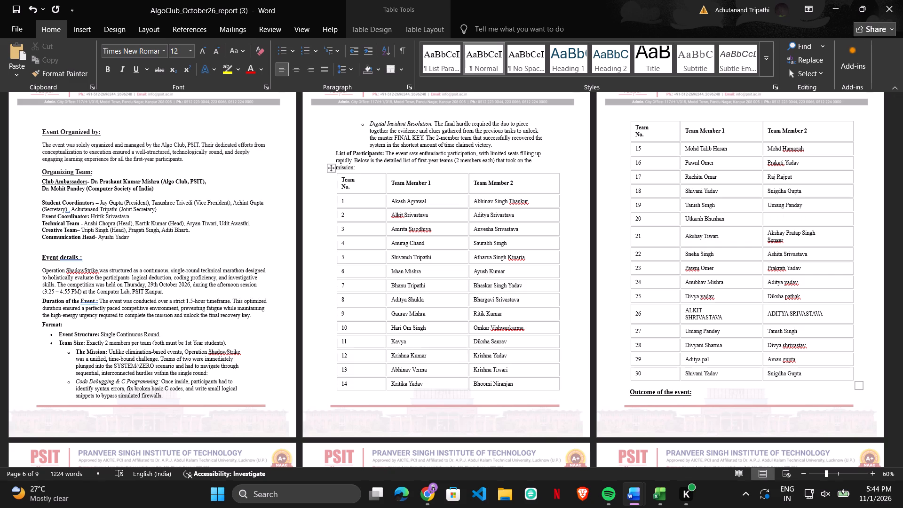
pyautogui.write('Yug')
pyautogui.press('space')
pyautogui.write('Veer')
# Replace team 21's Team Member 2 entry with the new participant's name, using the surname Srivastava.
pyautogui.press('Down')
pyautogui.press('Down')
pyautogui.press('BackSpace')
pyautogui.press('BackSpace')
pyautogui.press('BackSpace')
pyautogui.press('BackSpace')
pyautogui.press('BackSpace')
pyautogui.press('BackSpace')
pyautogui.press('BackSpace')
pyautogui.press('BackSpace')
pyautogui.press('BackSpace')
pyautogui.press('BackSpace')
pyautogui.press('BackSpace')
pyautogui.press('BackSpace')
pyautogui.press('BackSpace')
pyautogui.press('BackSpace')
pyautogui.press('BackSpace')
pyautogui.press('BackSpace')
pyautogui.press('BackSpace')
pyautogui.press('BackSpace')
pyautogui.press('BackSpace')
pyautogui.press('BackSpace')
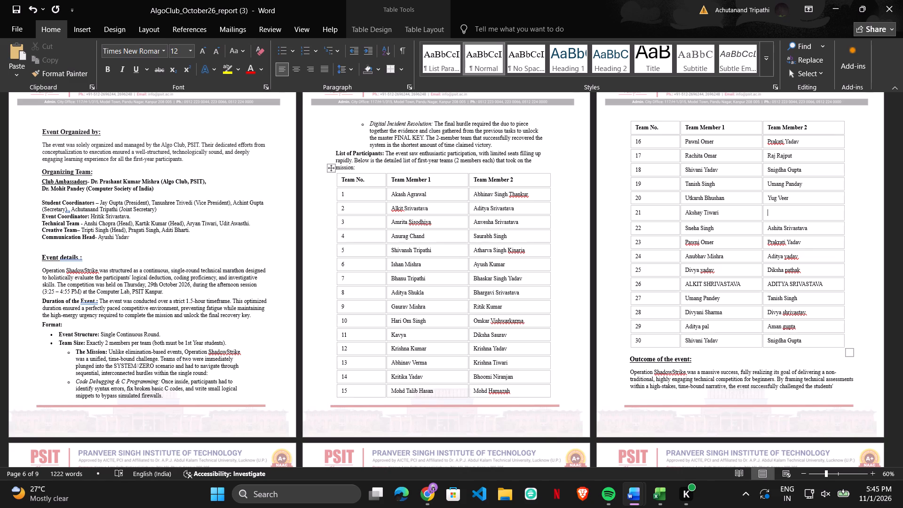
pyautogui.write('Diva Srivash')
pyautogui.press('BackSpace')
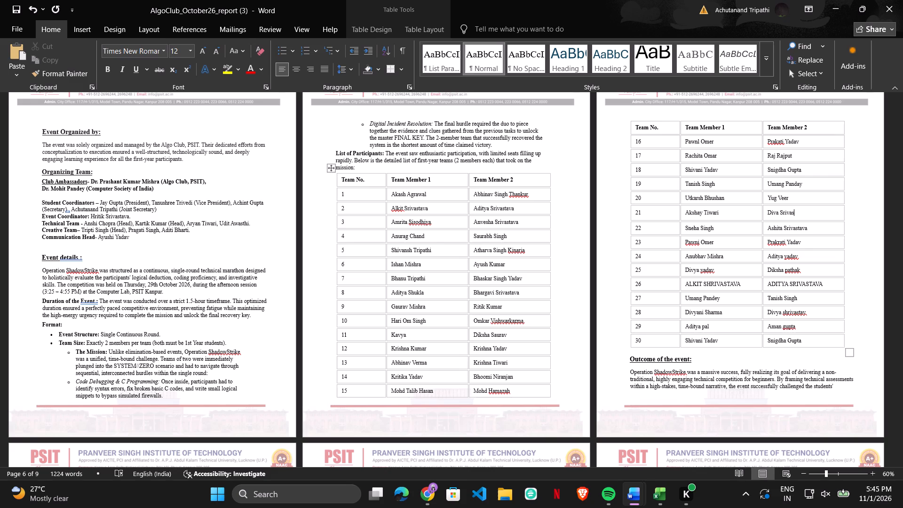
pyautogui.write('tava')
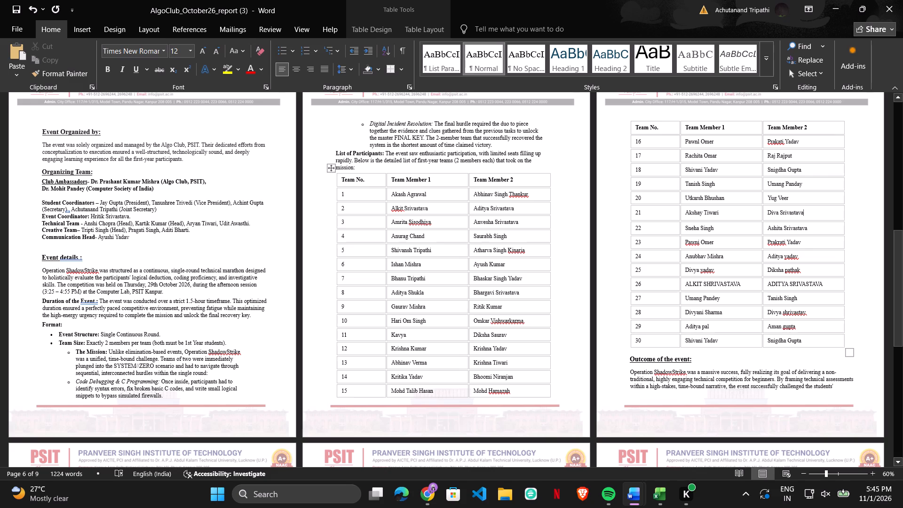
# Replace team 21's Team Member 1 entry with the new participant's name, using the surname Kumari.
pyautogui.click(731, 217)
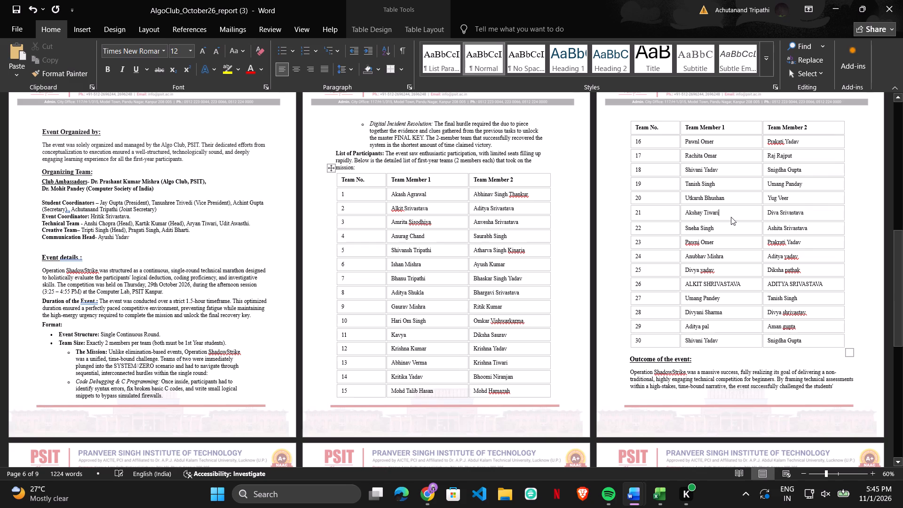
pyautogui.click(731, 217)
pyautogui.press('BackSpace')
pyautogui.press('BackSpace')
pyautogui.press('BackSpace')
pyautogui.press('BackSpace')
pyautogui.press('BackSpace')
pyautogui.press('BackSpace')
pyautogui.press('BackSpace')
pyautogui.press('BackSpace')
pyautogui.press('BackSpace')
pyautogui.press('BackSpace')
pyautogui.press('BackSpace')
pyautogui.press('BackSpace')
pyautogui.press('BackSpace')
pyautogui.press('BackSpace')
pyautogui.press('BackSpace')
pyautogui.press('BackSpace')
pyautogui.press('BackSpace')
pyautogui.press('BackSpace')
pyautogui.press('BackSpace')
pyautogui.press('BackSpace')
pyautogui.press('BackSpace')
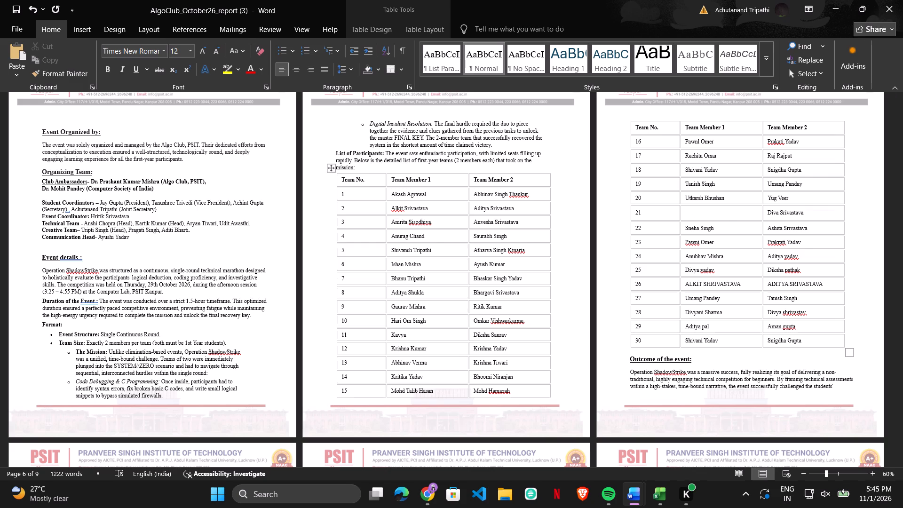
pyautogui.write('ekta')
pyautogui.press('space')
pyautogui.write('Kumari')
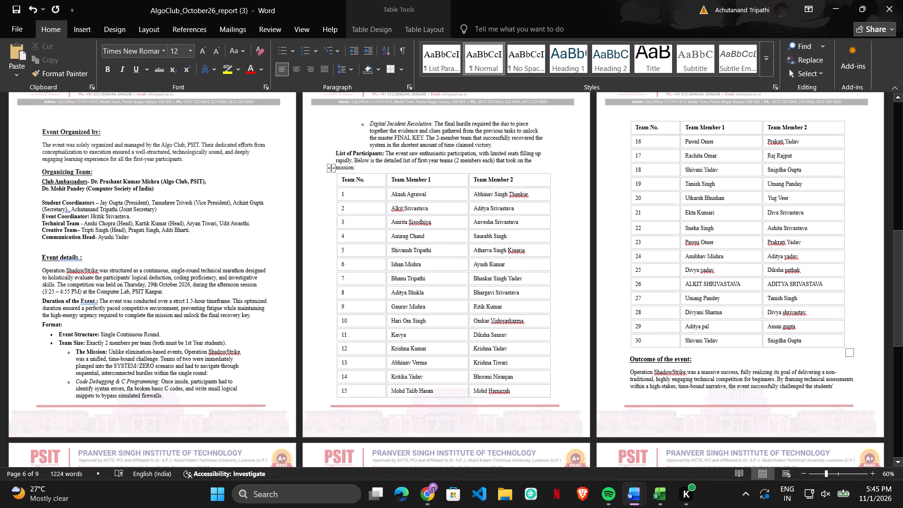
# Replace team 22's Team Member 1 entry with the new participant's name, using the surname Maurya.
pyautogui.click(726, 229)
pyautogui.press('BackSpace')
pyautogui.press('BackSpace')
pyautogui.press('BackSpace')
pyautogui.press('BackSpace')
pyautogui.press('BackSpace')
pyautogui.press('BackSpace')
pyautogui.press('BackSpace')
pyautogui.press('BackSpace')
pyautogui.press('BackSpace')
pyautogui.press('BackSpace')
pyautogui.press('BackSpace')
pyautogui.press('BackSpace')
pyautogui.press('BackSpace')
pyautogui.press('BackSpace')
pyautogui.press('BackSpace')
pyautogui.press('BackSpace')
pyautogui.press('BackSpace')
pyautogui.press('BackSpace')
pyautogui.press('BackSpace')
pyautogui.press('BackSpace')
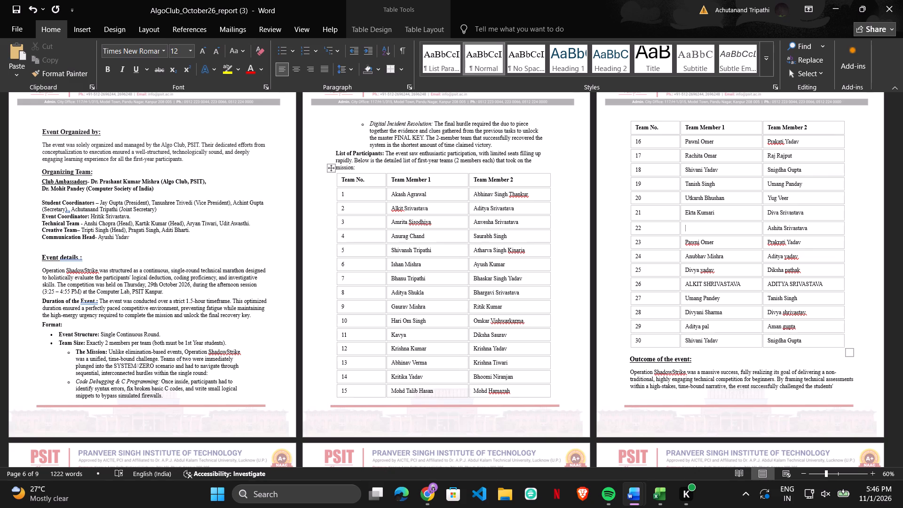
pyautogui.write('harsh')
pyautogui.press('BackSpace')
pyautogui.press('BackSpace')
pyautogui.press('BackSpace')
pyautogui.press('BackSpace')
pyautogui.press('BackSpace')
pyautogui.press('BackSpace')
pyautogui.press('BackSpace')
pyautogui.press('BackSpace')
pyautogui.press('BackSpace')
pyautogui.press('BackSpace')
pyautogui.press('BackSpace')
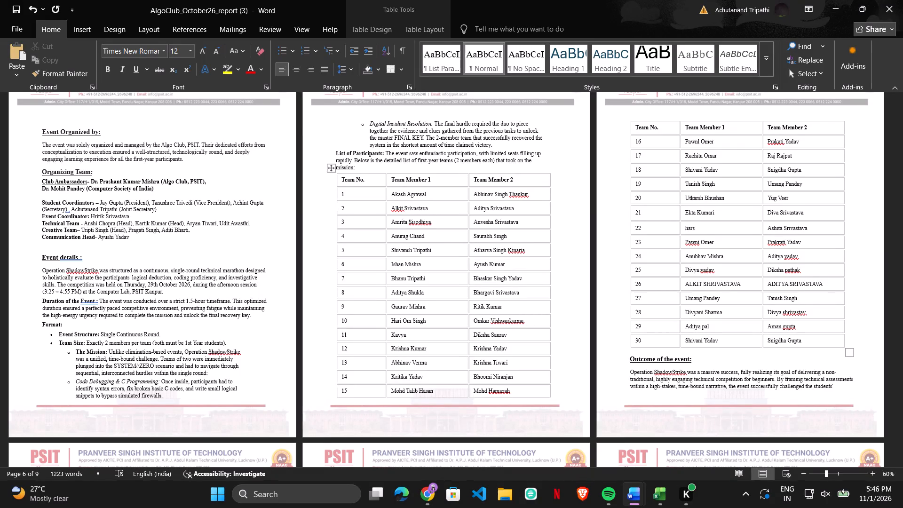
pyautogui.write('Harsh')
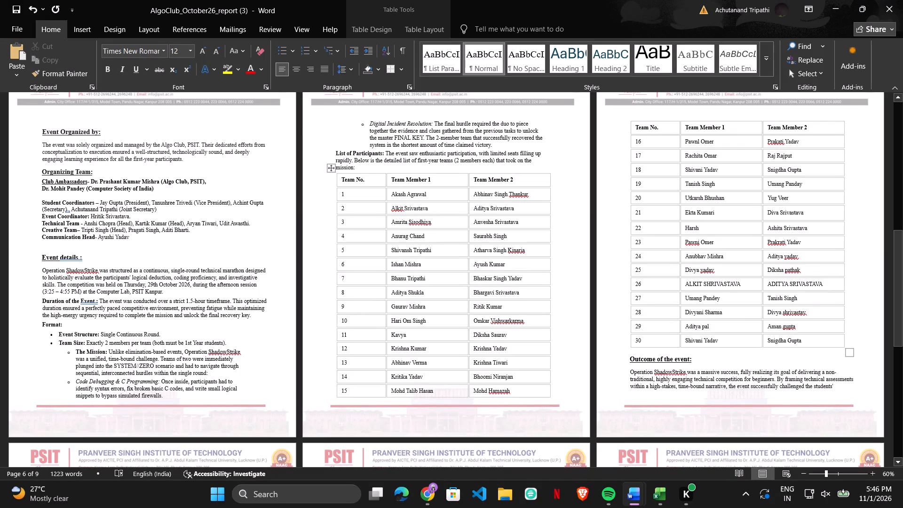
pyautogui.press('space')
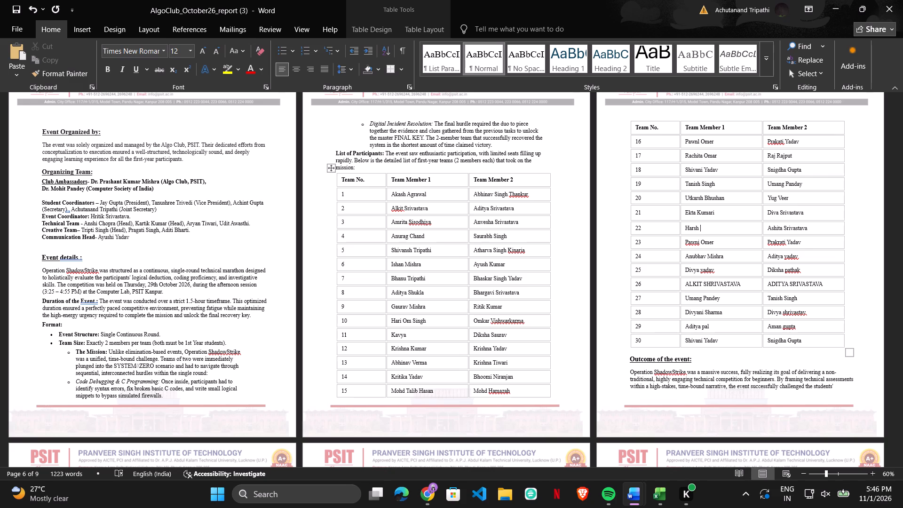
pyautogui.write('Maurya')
# Replace team 22's Team Member 2 entry with the new participant's name, using the surname Nigam.
pyautogui.click(814, 230)
pyautogui.press('BackSpace')
pyautogui.press('BackSpace')
pyautogui.press('BackSpace')
pyautogui.press('BackSpace')
pyautogui.press('BackSpace')
pyautogui.press('BackSpace')
pyautogui.press('BackSpace')
pyautogui.press('BackSpace')
pyautogui.press('BackSpace')
pyautogui.press('BackSpace')
pyautogui.press('BackSpace')
pyautogui.press('BackSpace')
pyautogui.press('BackSpace')
pyautogui.press('BackSpace')
pyautogui.press('BackSpace')
pyautogui.press('BackSpace')
pyautogui.press('BackSpace')
pyautogui.press('BackSpace')
pyautogui.press('BackSpace')
pyautogui.press('BackSpace')
pyautogui.press('BackSpace')
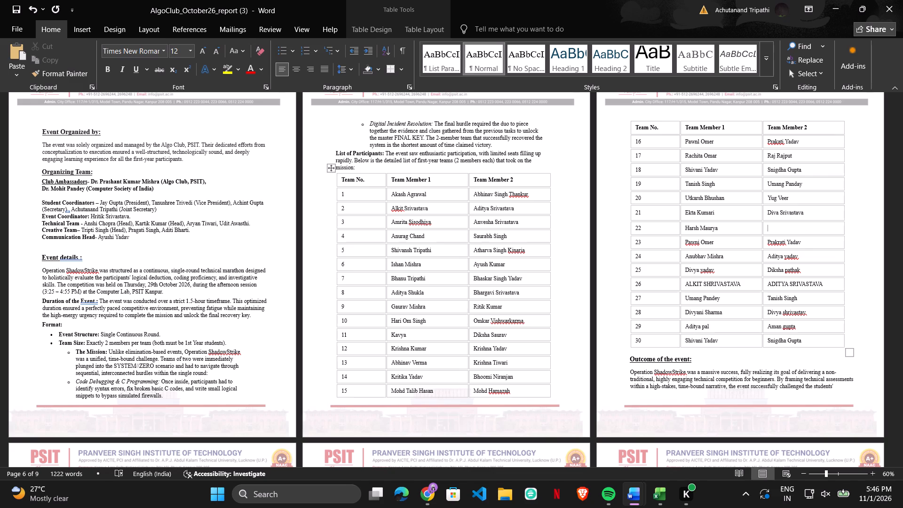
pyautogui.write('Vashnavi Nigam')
# Replace team 23's Team Member 1 entry with the new participant's name, using the surname Yadav.
pyautogui.click(751, 240)
pyautogui.press('BackSpace')
pyautogui.press('BackSpace')
pyautogui.press('BackSpace')
pyautogui.press('BackSpace')
pyautogui.press('BackSpace')
pyautogui.press('BackSpace')
pyautogui.press('BackSpace')
pyautogui.press('BackSpace')
pyautogui.press('BackSpace')
pyautogui.press('BackSpace')
pyautogui.press('BackSpace')
pyautogui.press('BackSpace')
pyautogui.press('BackSpace')
pyautogui.press('BackSpace')
pyautogui.press('BackSpace')
pyautogui.press('BackSpace')
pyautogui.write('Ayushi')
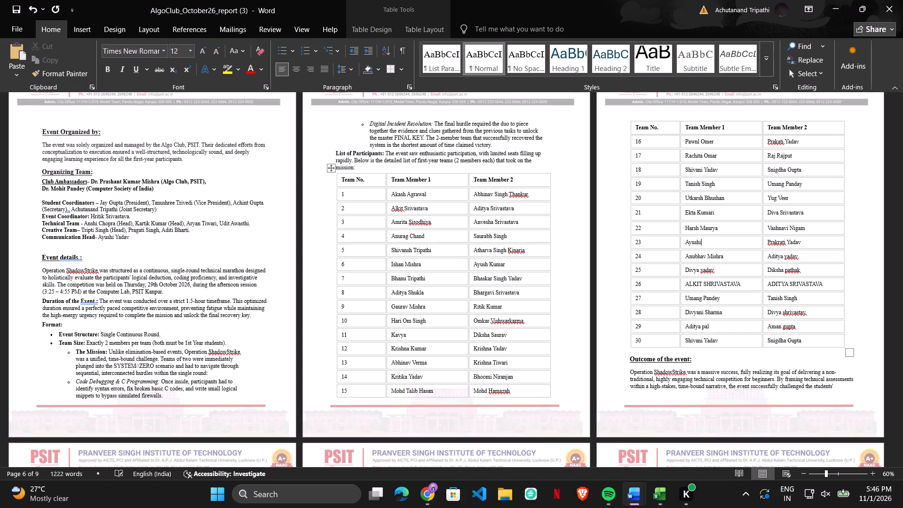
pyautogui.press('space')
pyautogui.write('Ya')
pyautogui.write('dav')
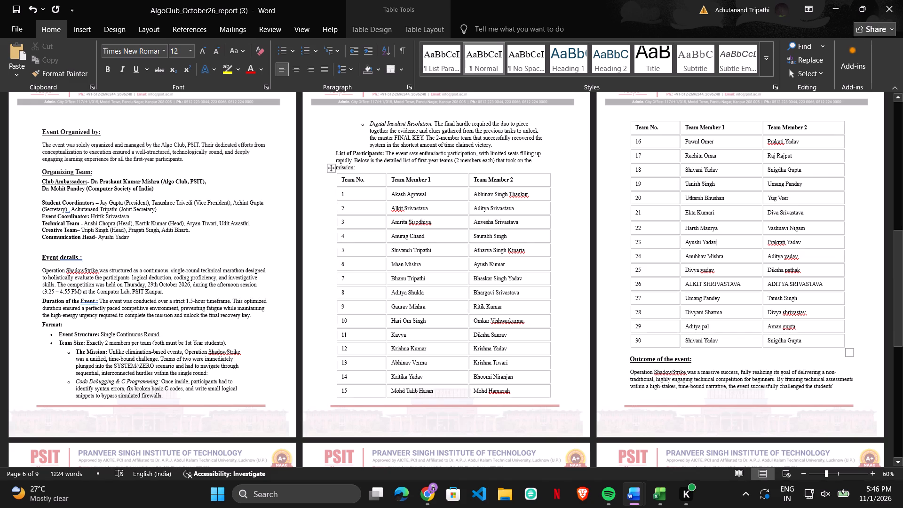
# Replace team 23's Team Member 2 entry with the new participant's first name only, Kushi.
pyautogui.click(802, 244)
pyautogui.press('BackSpace')
pyautogui.press('BackSpace')
pyautogui.press('BackSpace')
pyautogui.press('BackSpace')
pyautogui.press('BackSpace')
pyautogui.press('BackSpace')
pyautogui.press('BackSpace')
pyautogui.press('BackSpace')
pyautogui.press('BackSpace')
pyautogui.press('BackSpace')
pyautogui.press('BackSpace')
pyautogui.press('BackSpace')
pyautogui.press('BackSpace')
pyautogui.press('BackSpace')
pyautogui.press('BackSpace')
pyautogui.press('BackSpace')
pyautogui.press('BackSpace')
pyautogui.press('BackSpace')
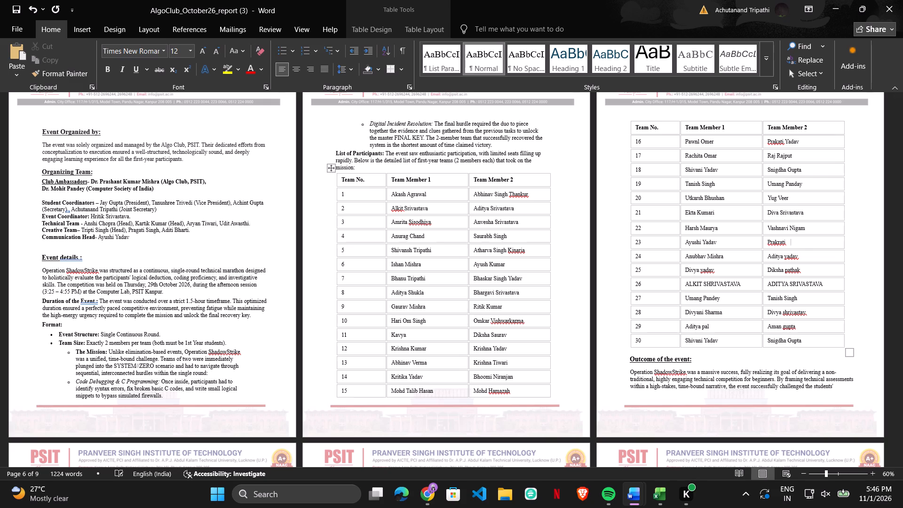
pyautogui.press('BackSpace')
pyautogui.press('BackSpace')
pyautogui.press('BackSpace')
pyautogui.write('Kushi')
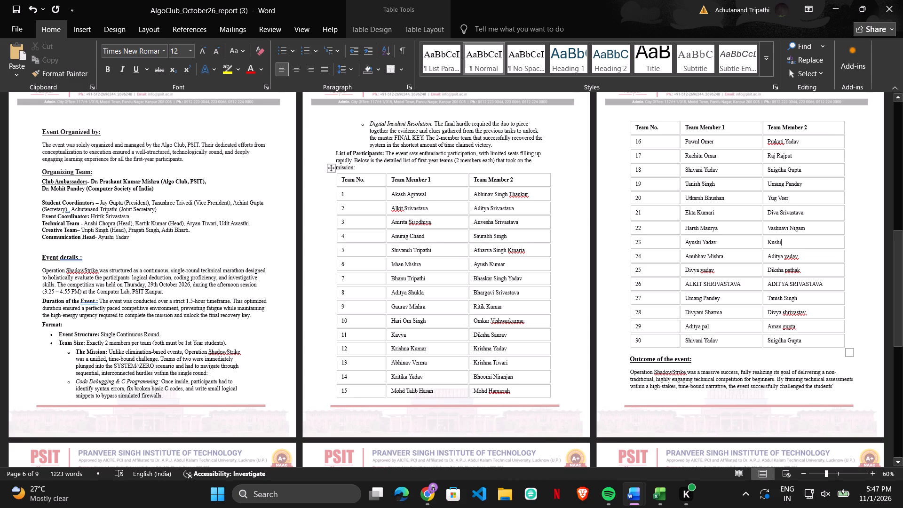
# Delete the cells of teams 24 to 30 from the participants table, using the Shift cells left option.
pyautogui.moveTo(635, 255); pyautogui.dragTo(723, 298)
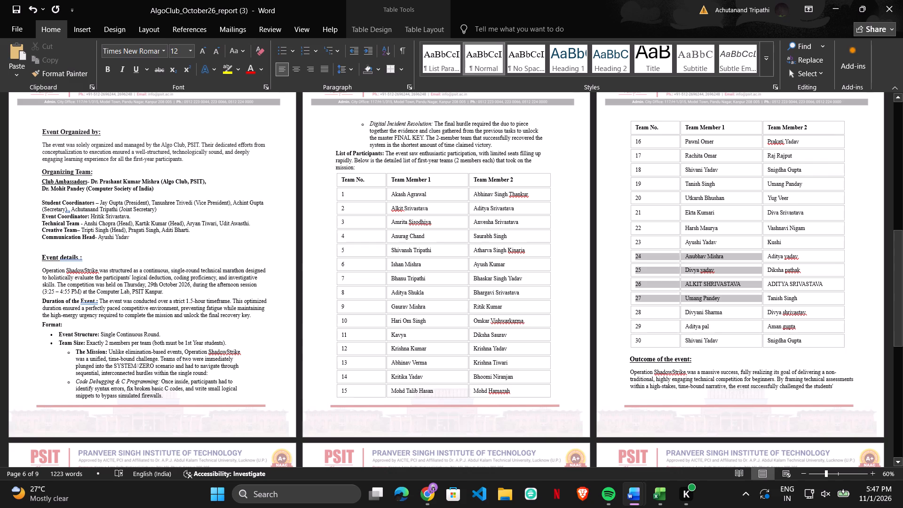
pyautogui.moveTo(723, 298); pyautogui.dragTo(784, 345)
pyautogui.press('BackSpace')
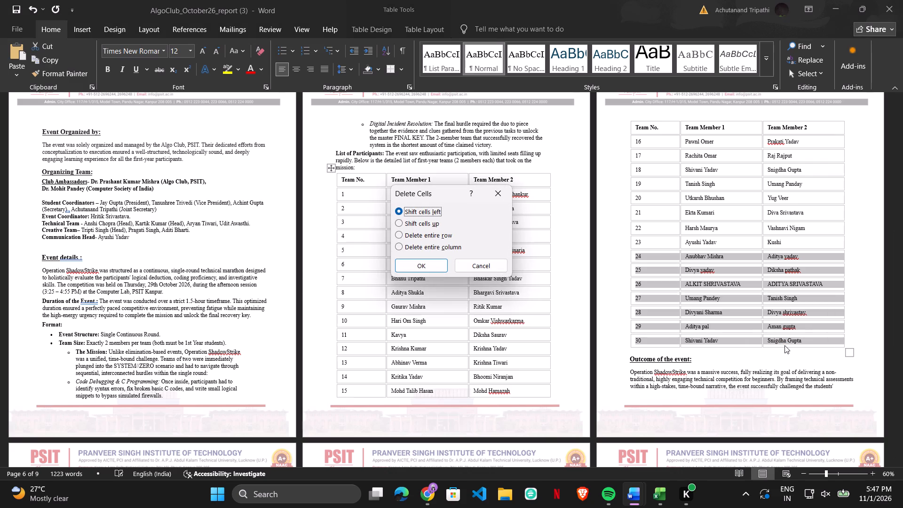
pyautogui.click(430, 261)
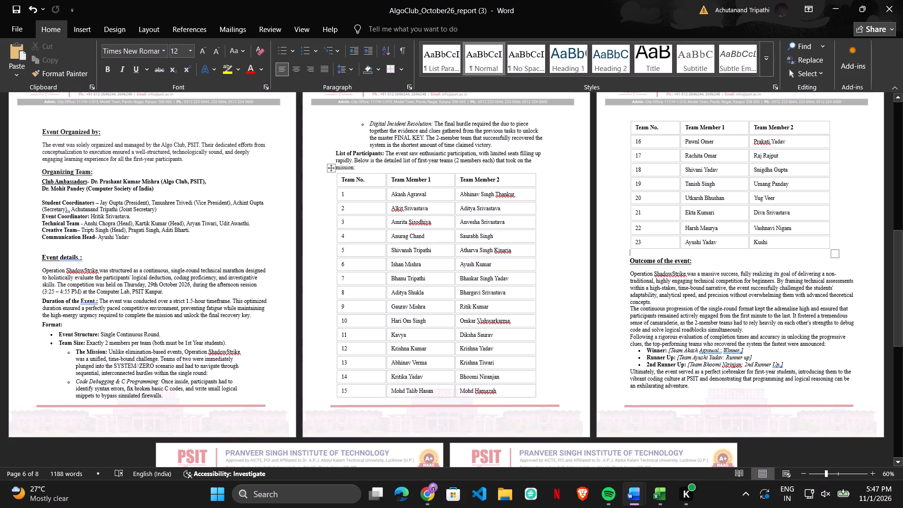
# Review the rest of the report, from the event outcome to the Feedback Form Data Analysis and Other Metrics pages.
pyautogui.scroll(-1, 672, 369)
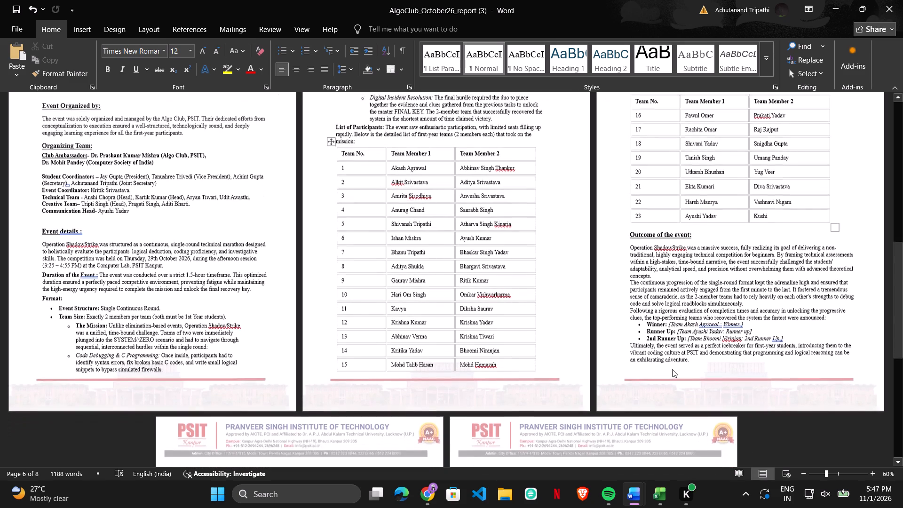
pyautogui.scroll(-2, 672, 369)
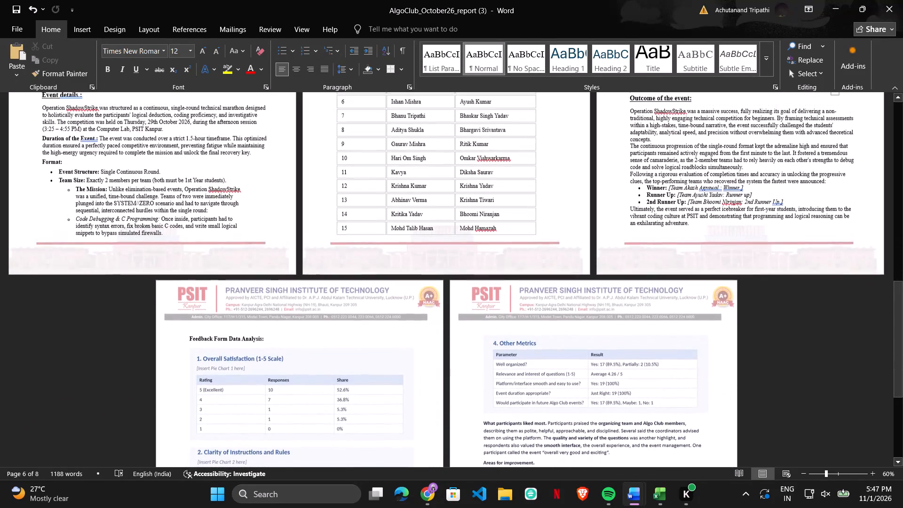
pyautogui.scroll(-1, 672, 369)
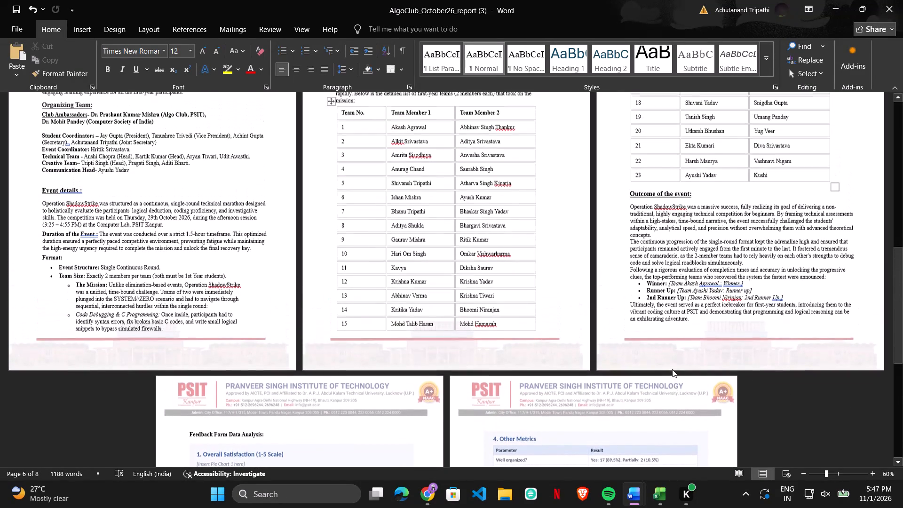
pyautogui.scroll(-2, 672, 369)
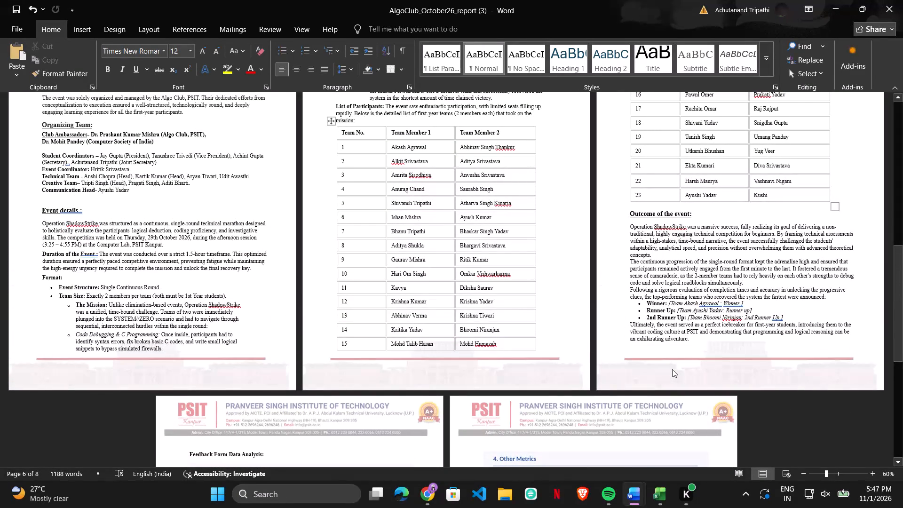
pyautogui.scroll(-3, 672, 369)
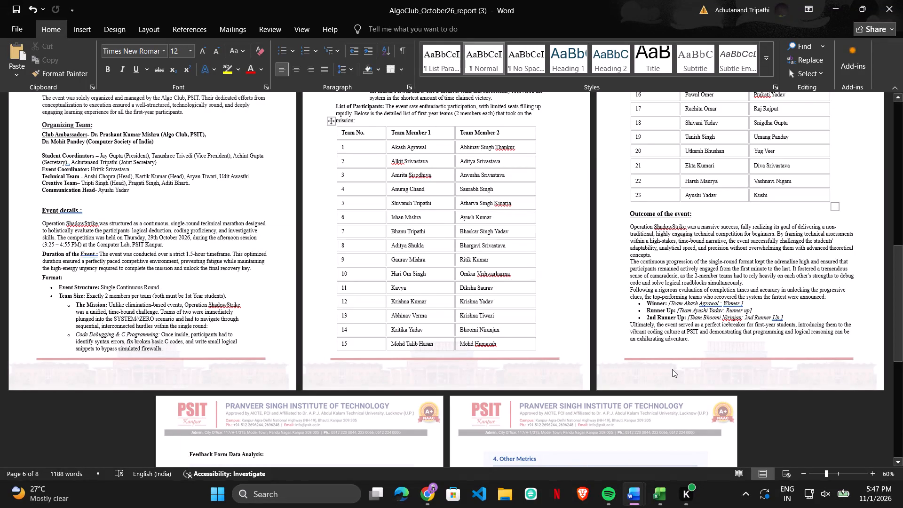
pyautogui.scroll(-2, 672, 369)
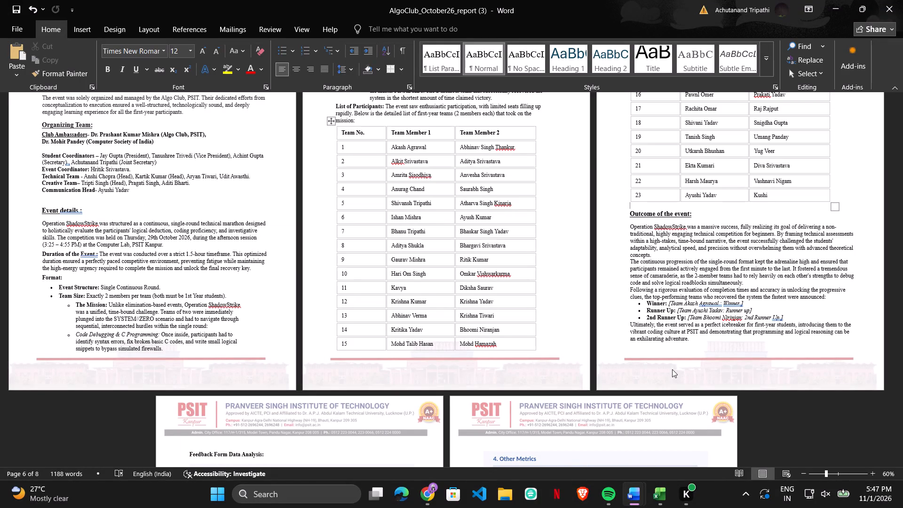
pyautogui.scroll(-5, 672, 369)
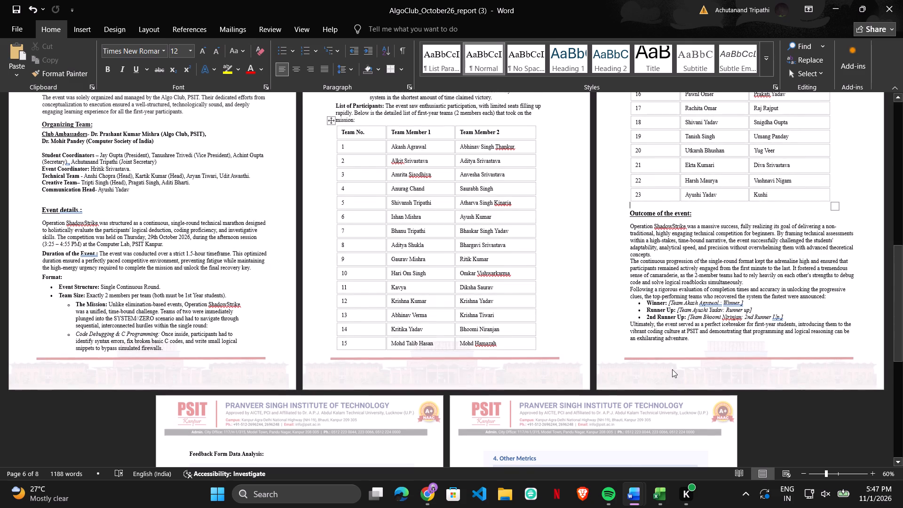
pyautogui.scroll(-2, 672, 369)
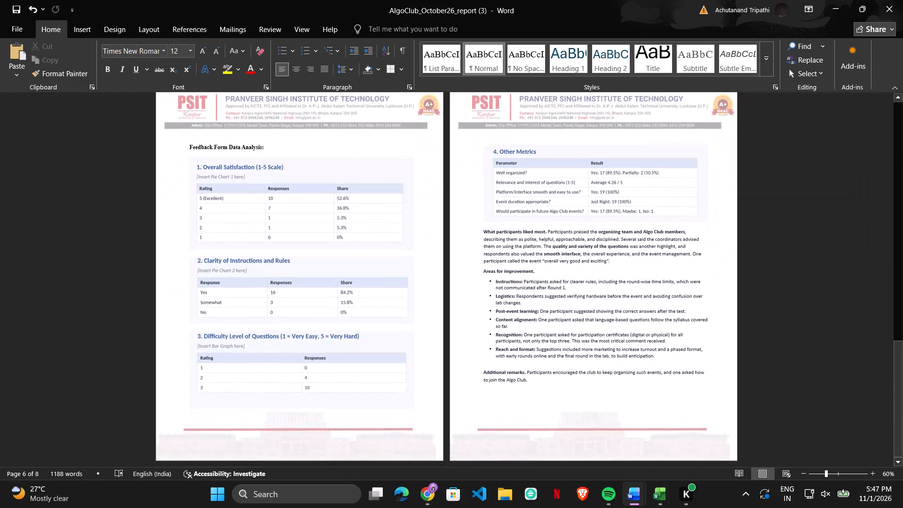
pyautogui.scroll(-4, 672, 369)
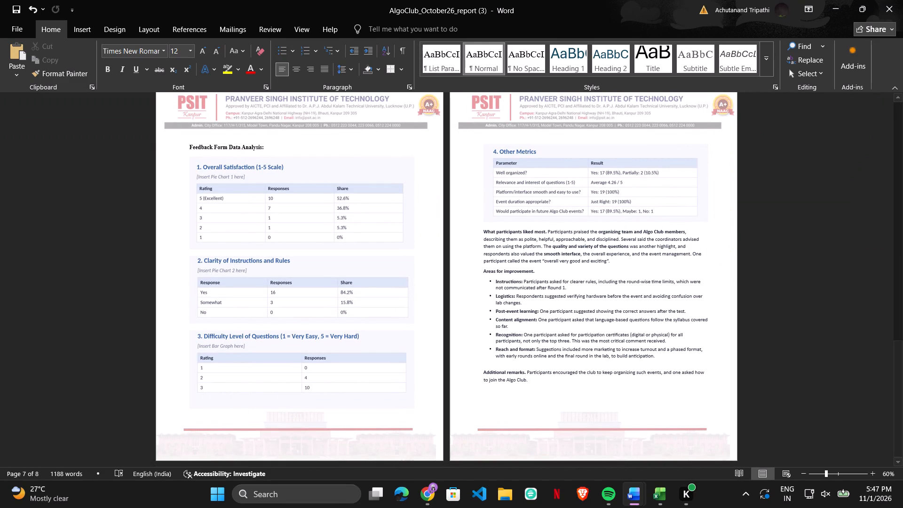
pyautogui.scroll(-5, 456, 240)
# Return to the cover page of the event report and save the document under its current name.
pyautogui.scroll(-1, 515, 287)
pyautogui.scroll(11, 515, 287)
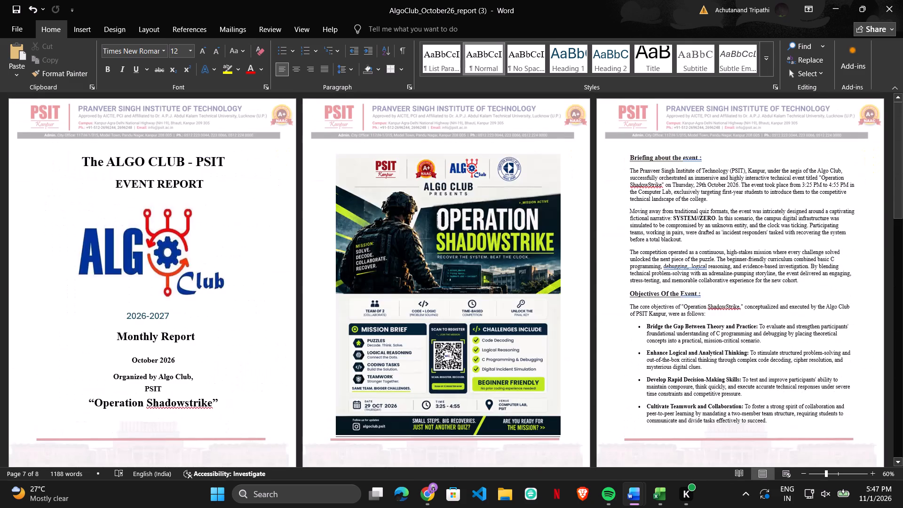
pyautogui.scroll(1, 515, 287)
pyautogui.hotkey('ctrl', 's')
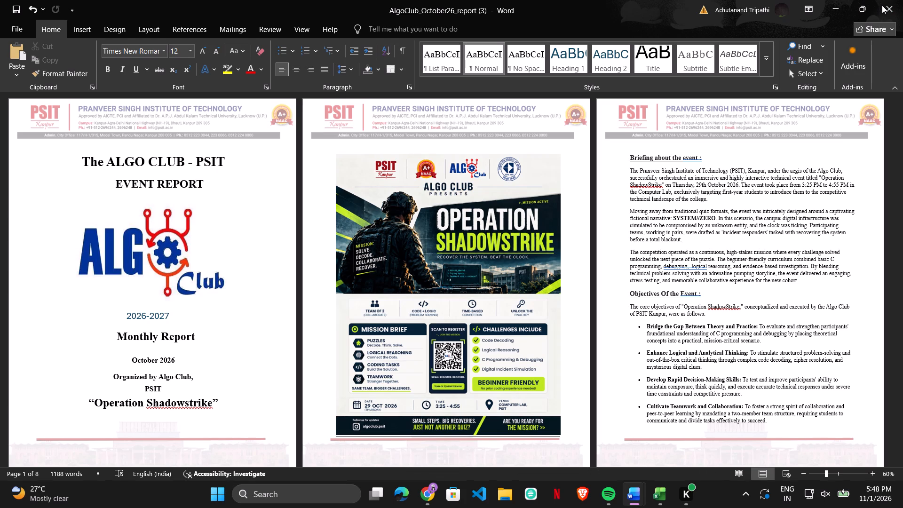
# Start sharing the report with others and open the save locations through the Save to Cloud option.
pyautogui.click(870, 26)
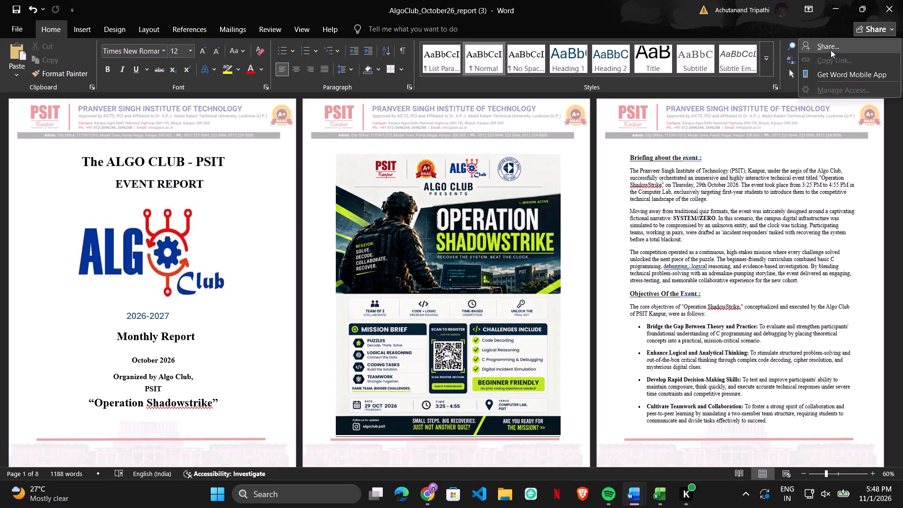
pyautogui.click(825, 44)
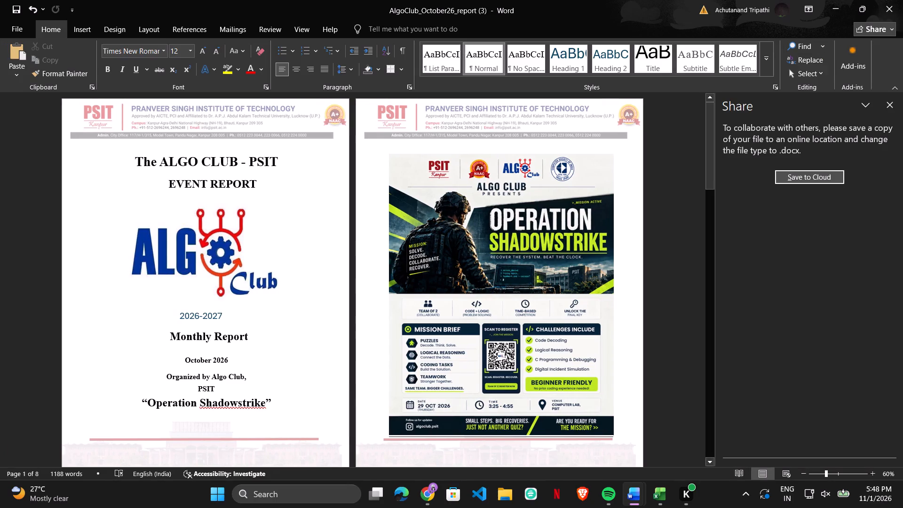
pyautogui.click(801, 180)
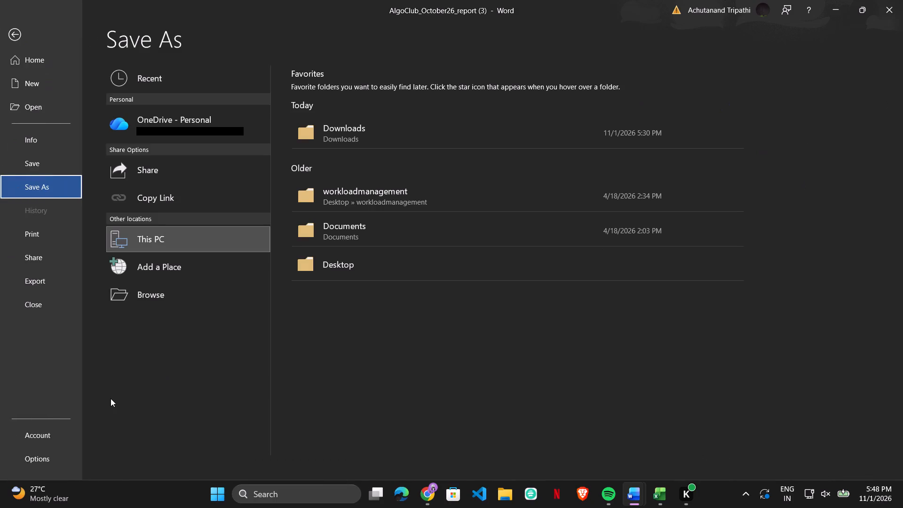